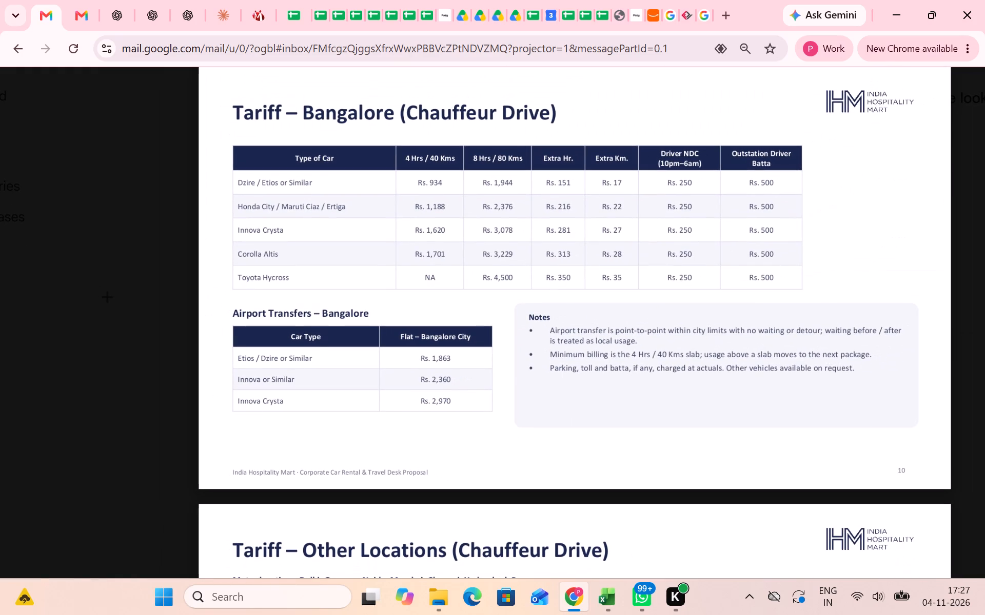
Examine the Bangalore chauffeur-drive tariff and airport transfer rates in the car rental proposal.
scroll(321, 411, up, 1)
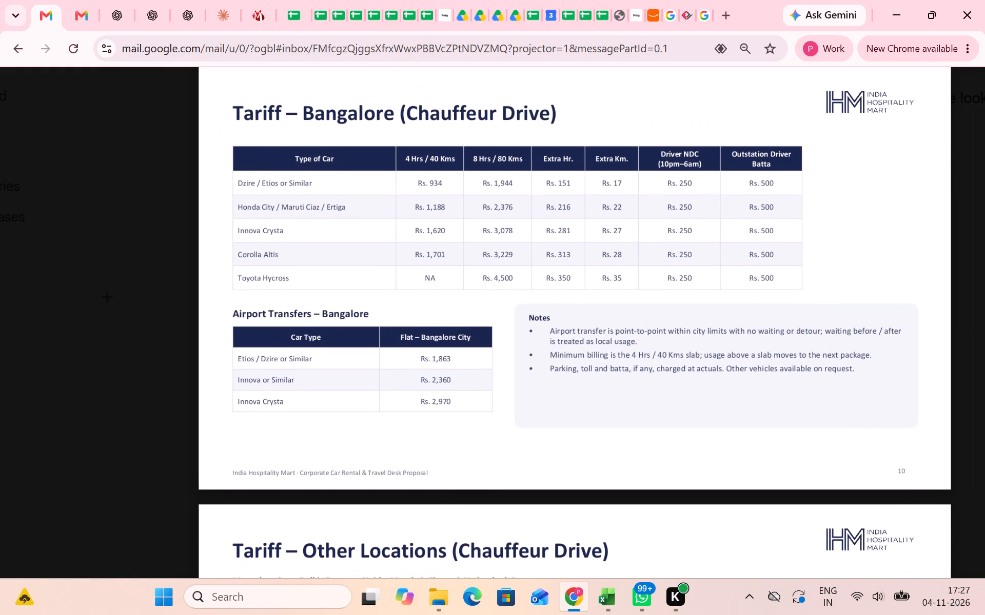
scroll(321, 411, up, 2)
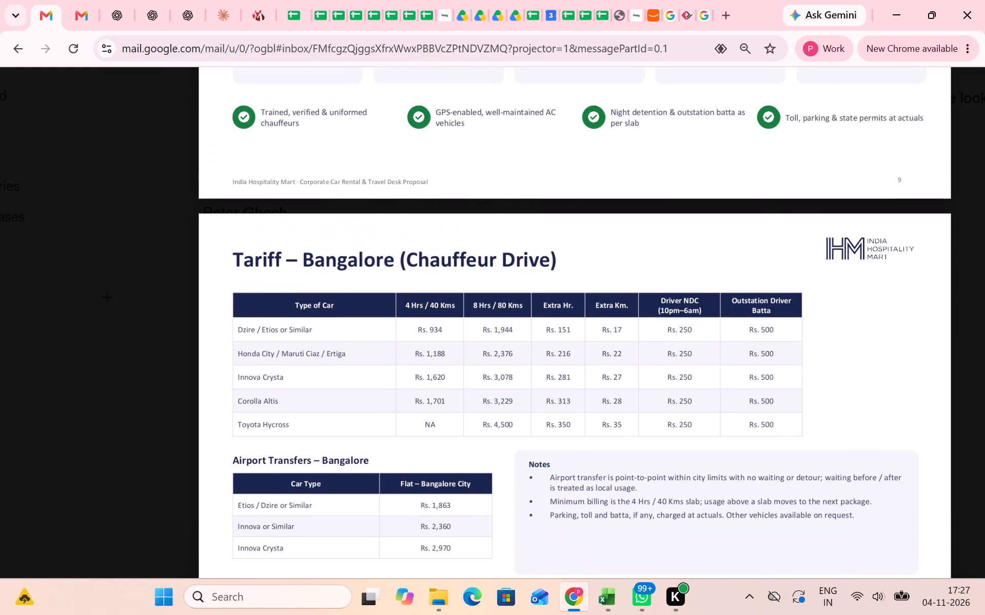
scroll(321, 411, down, 3)
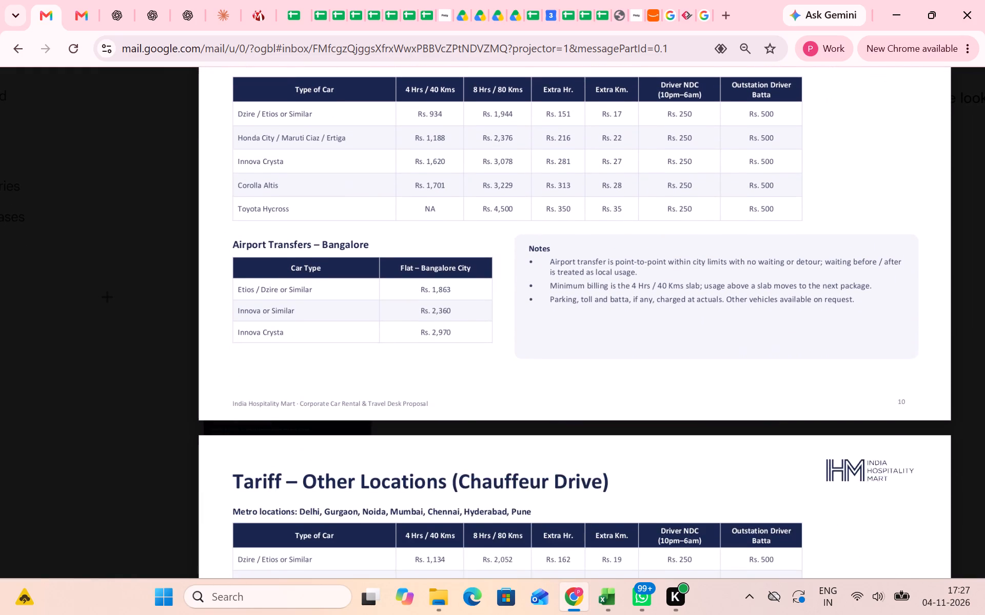
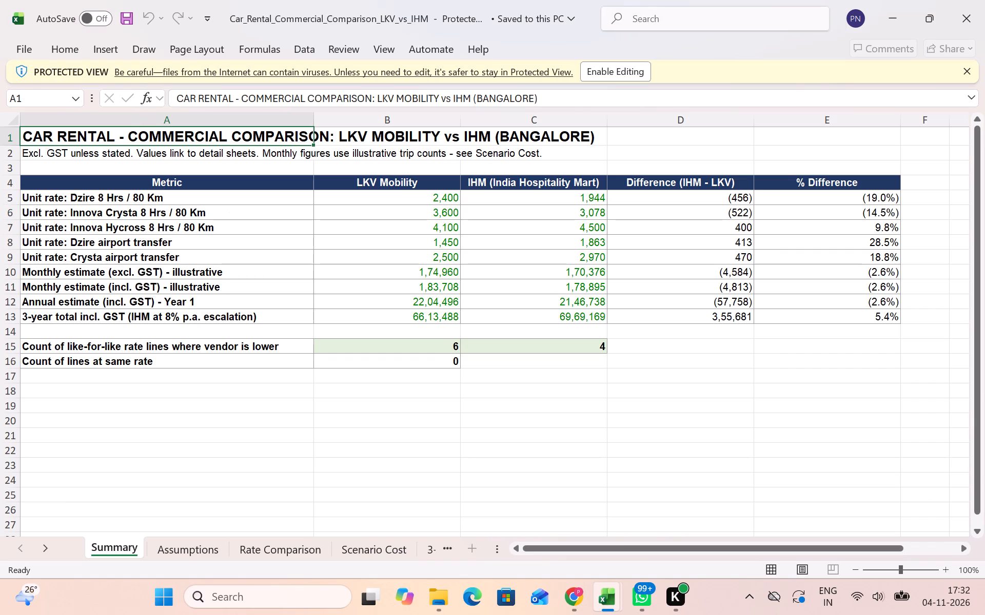
click(608, 69)
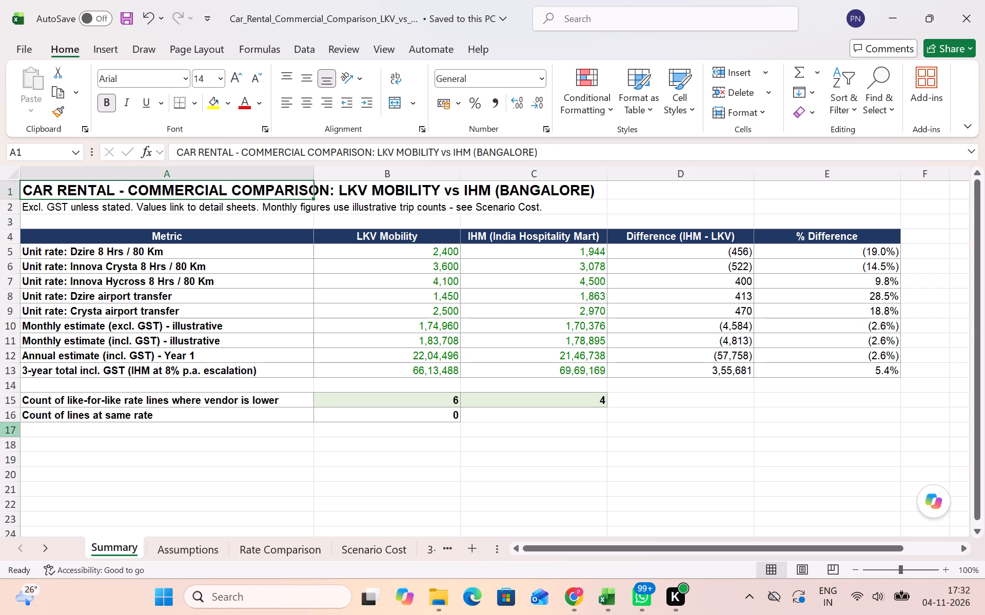
Examine the Assumptions, Scenario Cost and Rate Comparison sheets, reading Rate Comparison down to the vehicles quoted by one vendor only.
click(182, 554)
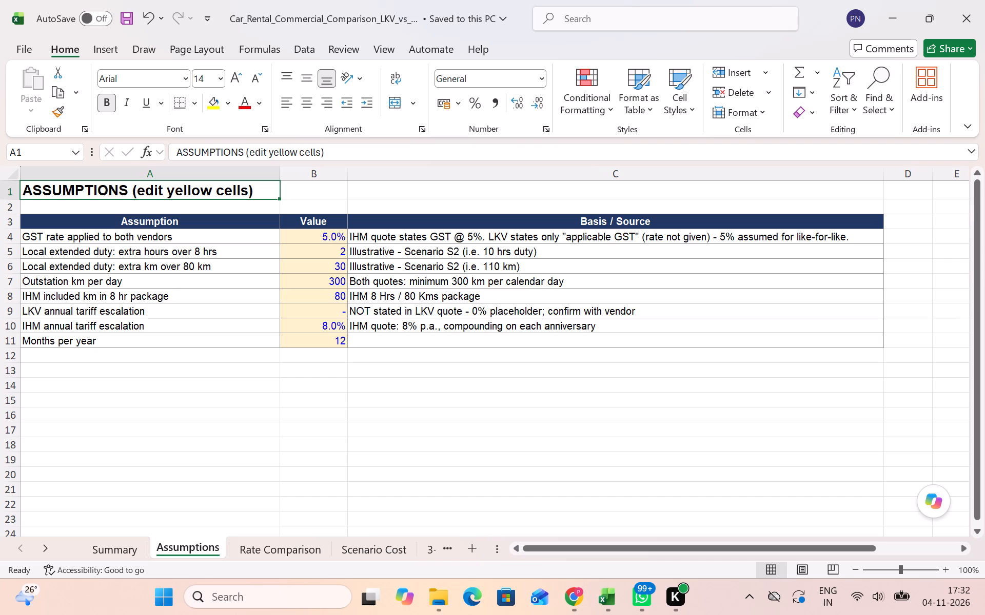
click(275, 543)
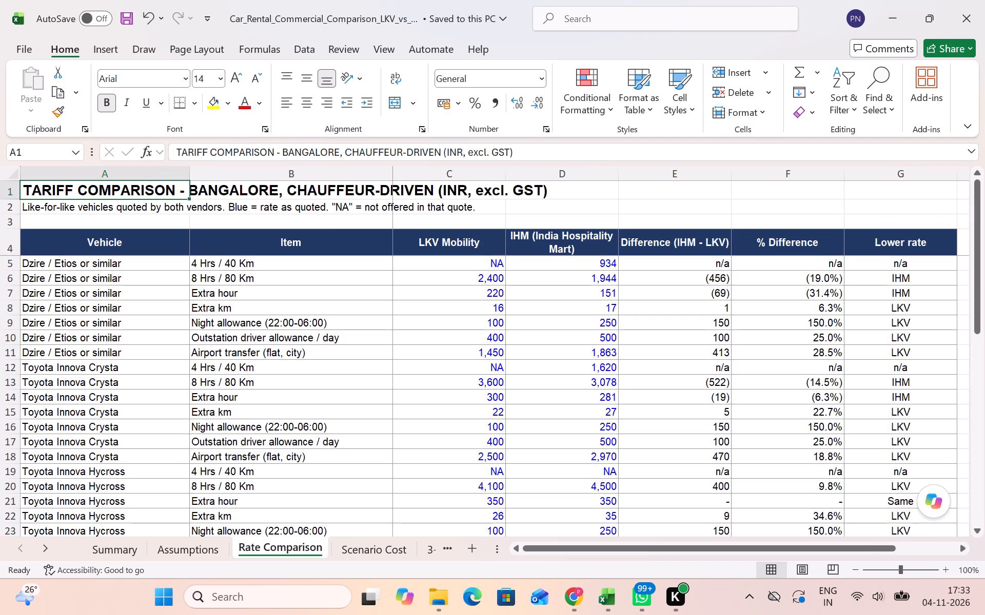
click(452, 543)
click(230, 539)
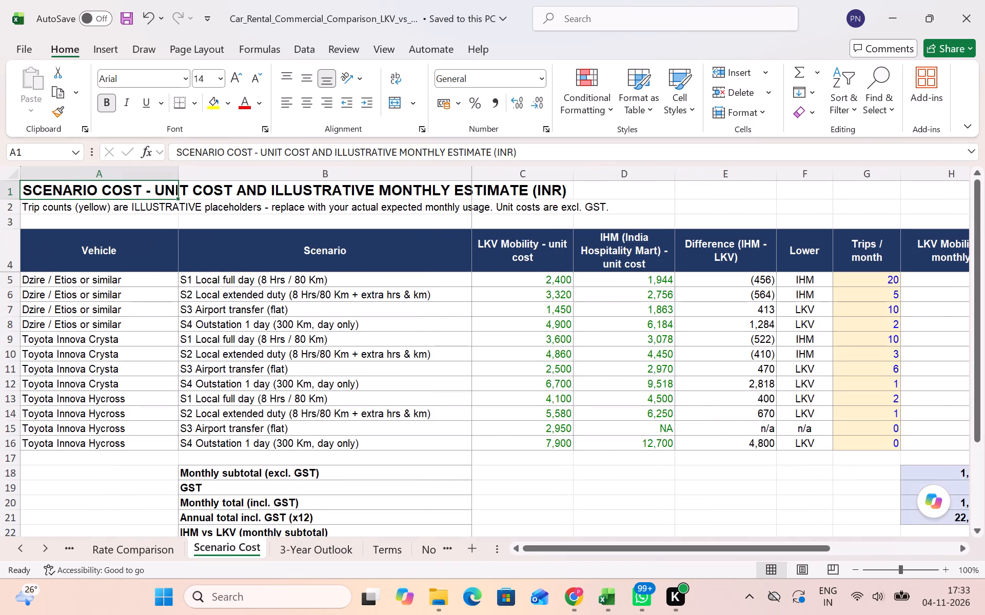
click(169, 554)
scroll(249, 528, right, 1)
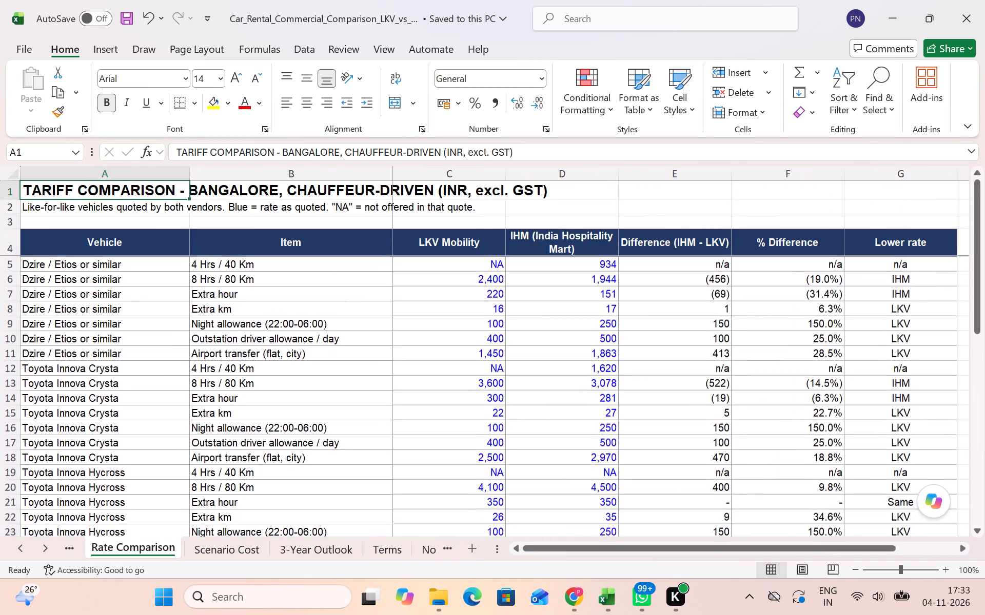
scroll(249, 528, right, 3)
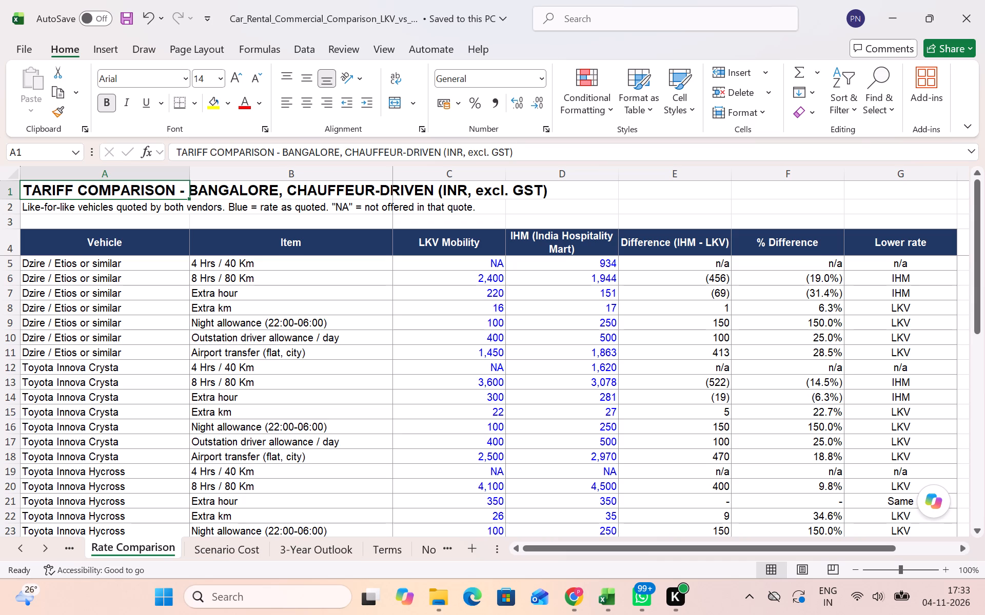
click(465, 263)
scroll(454, 384, left, 1)
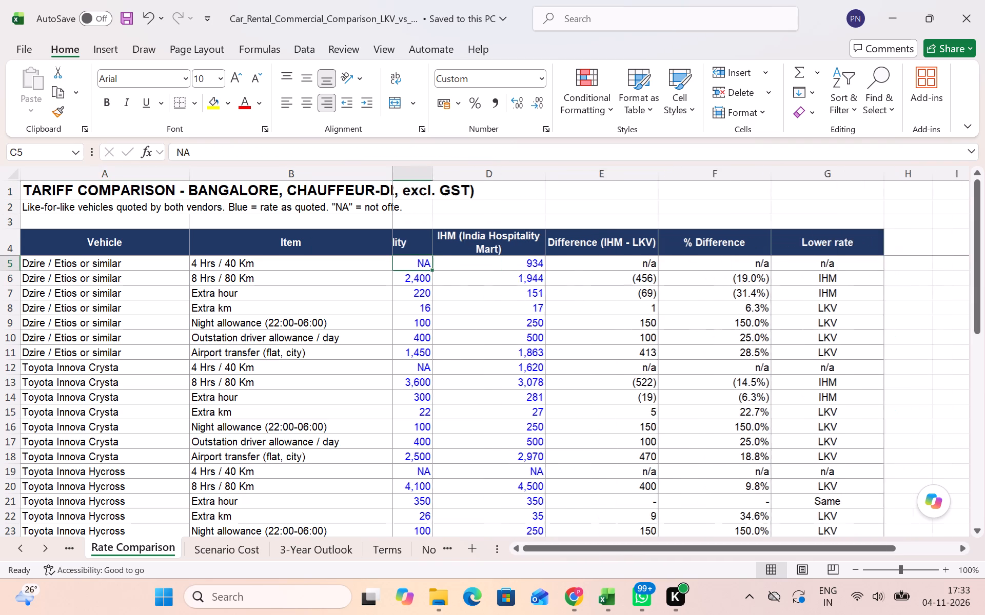
scroll(454, 384, left, 1)
scroll(454, 384, right, 2)
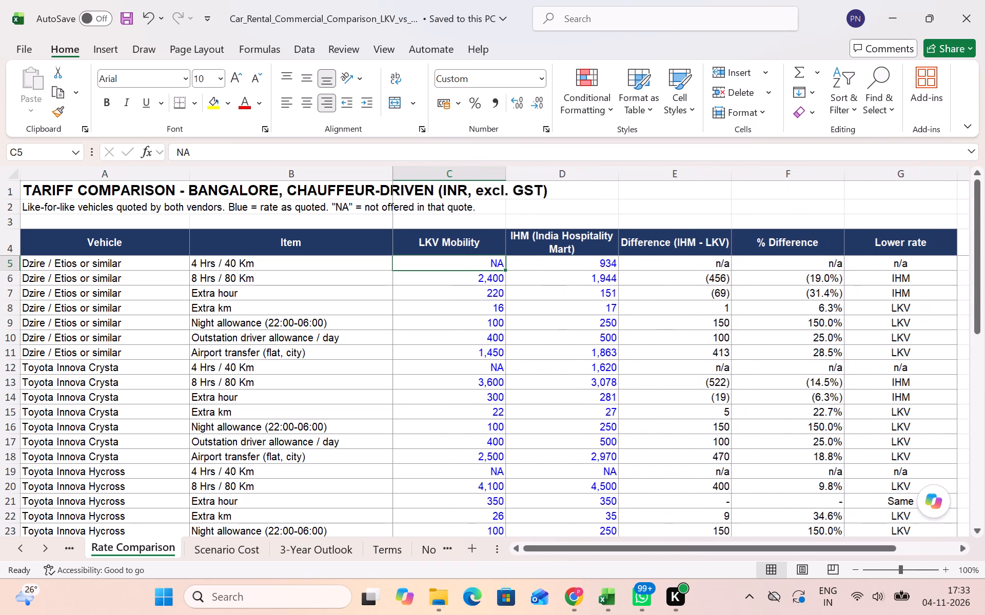
scroll(454, 384, down, 2)
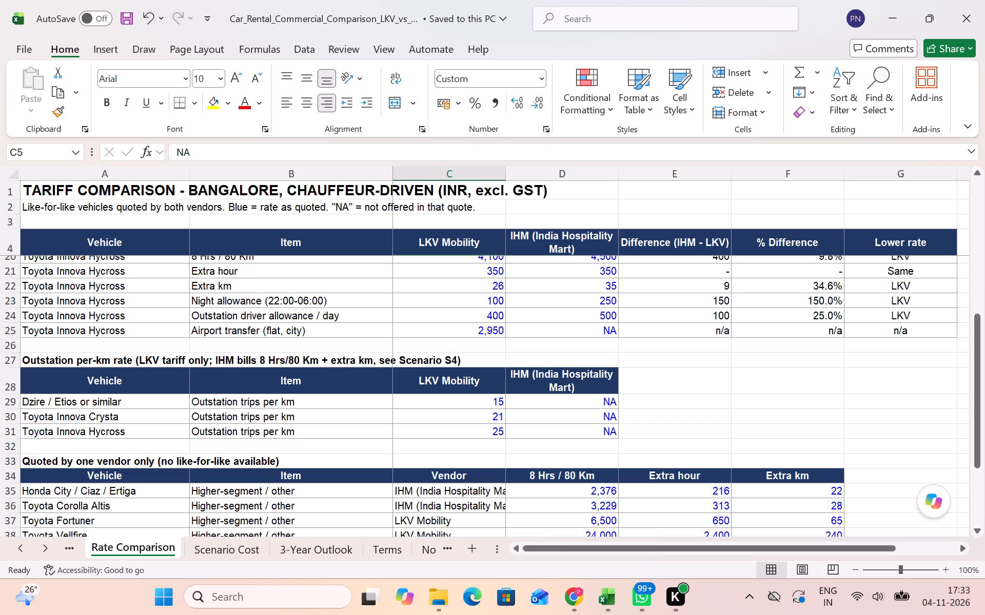
scroll(454, 384, down, 2)
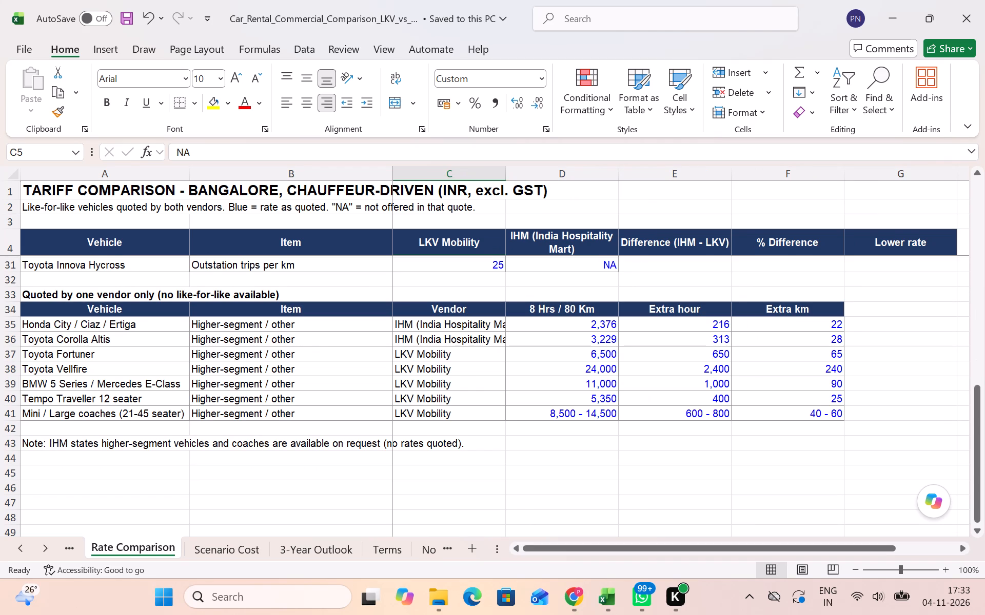
scroll(454, 384, up, 3)
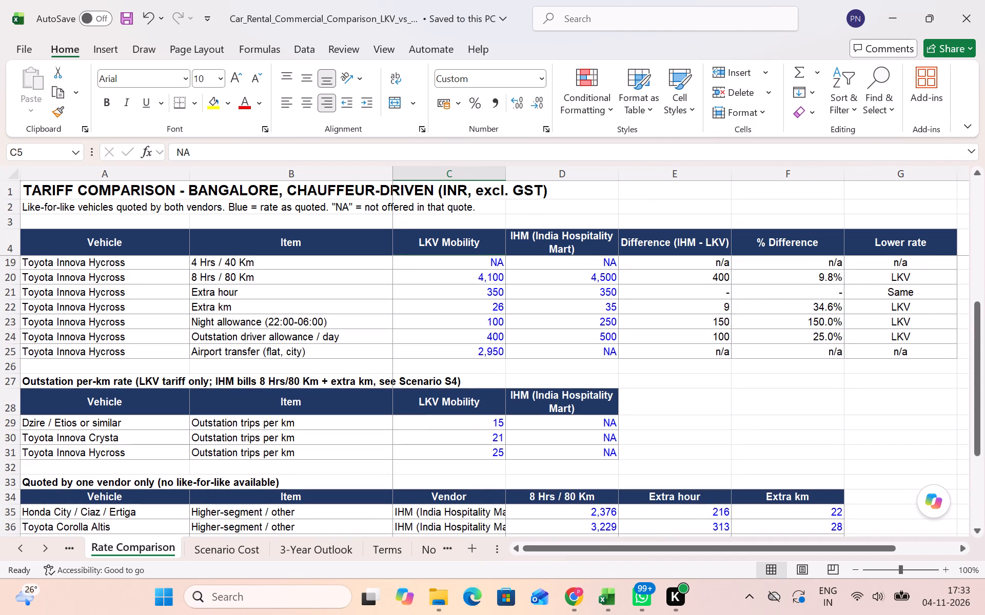
Examine the Scenario Cost sheet across its unit costs, trip counts, monthly estimates, totals and footnotes.
click(226, 561)
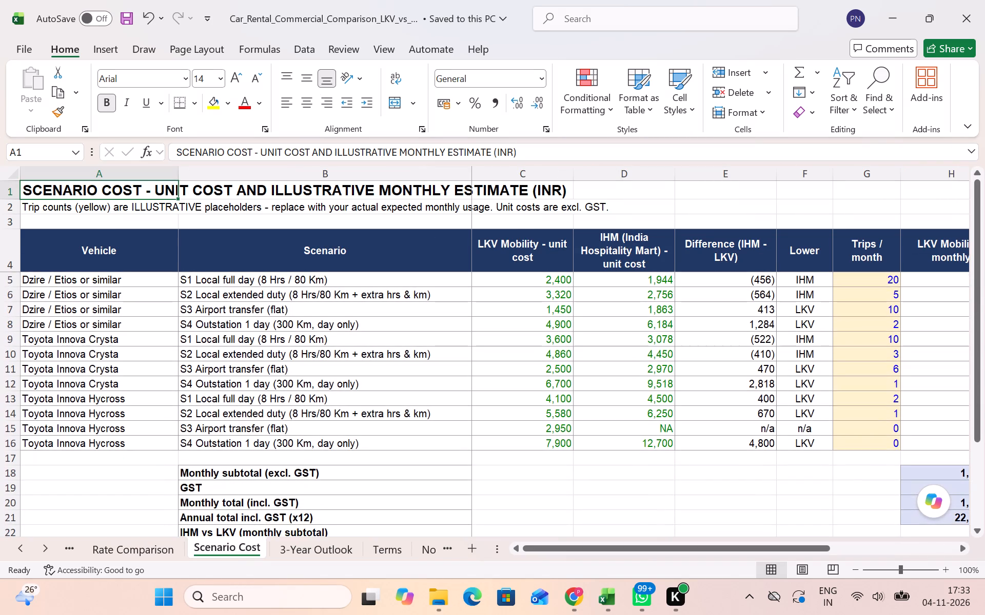
scroll(545, 349, left, 1)
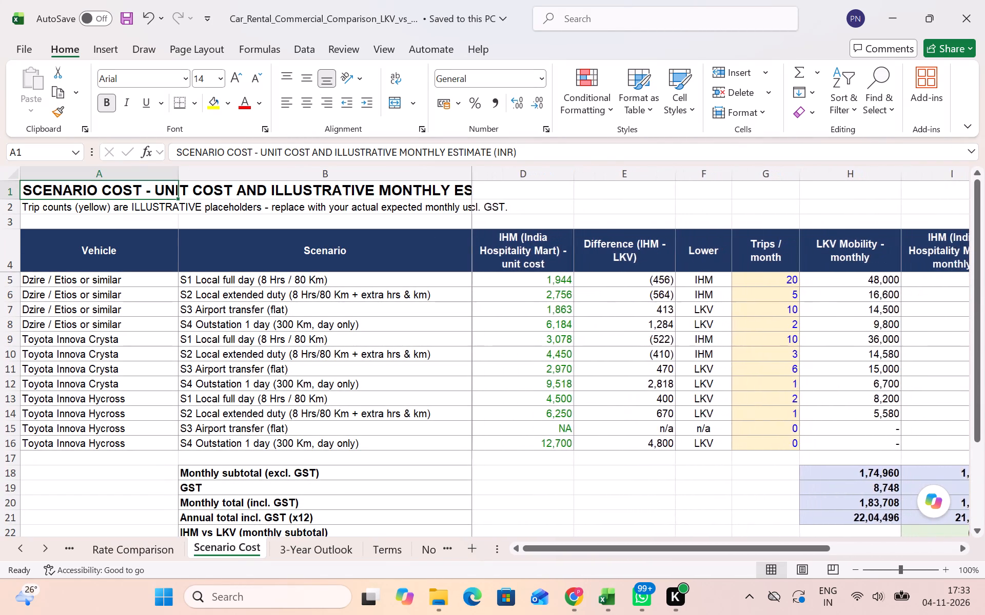
scroll(545, 349, left, 2)
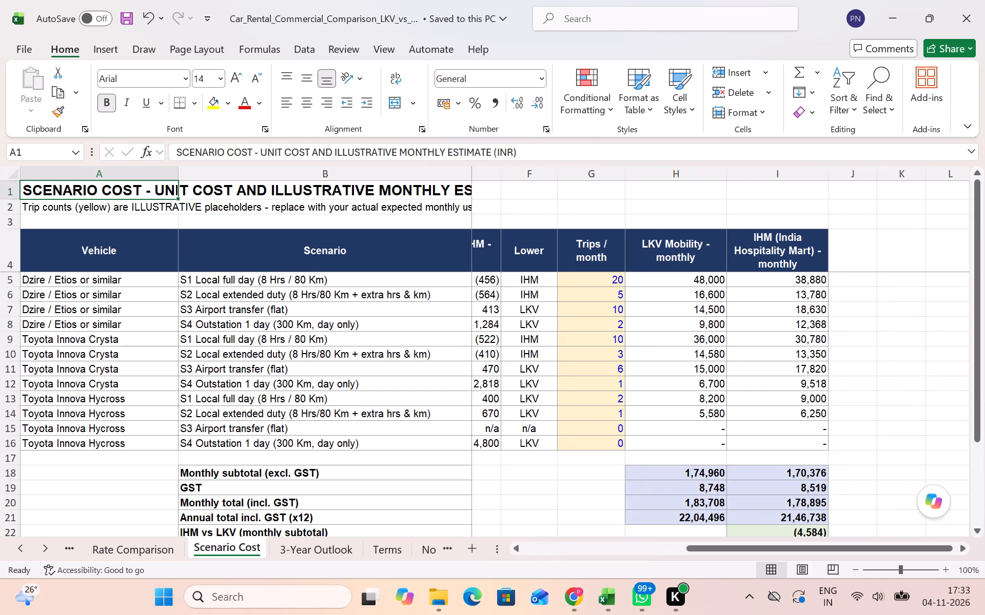
scroll(616, 432, down, 1)
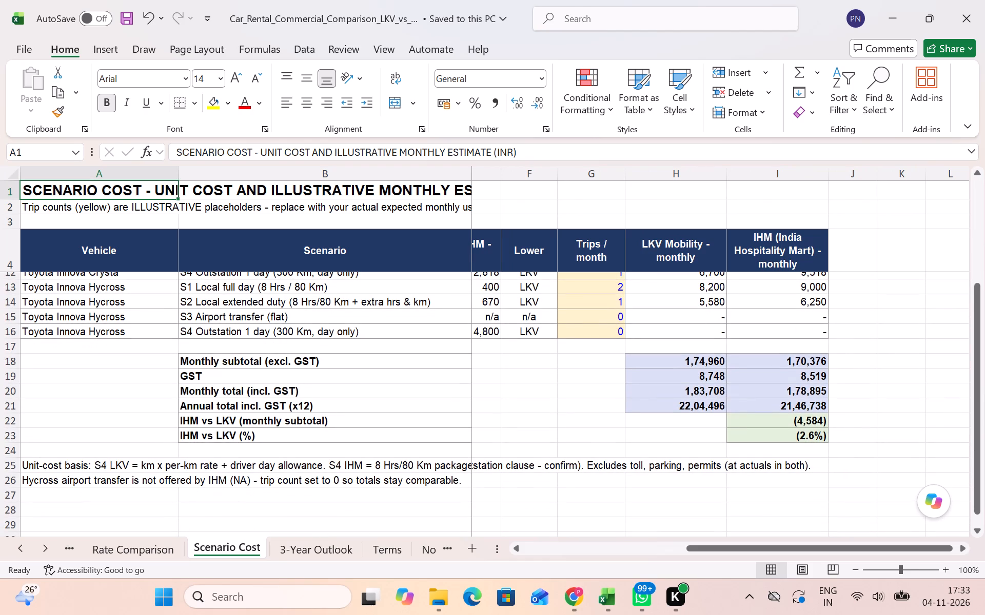
scroll(616, 432, up, 3)
scroll(616, 432, right, 3)
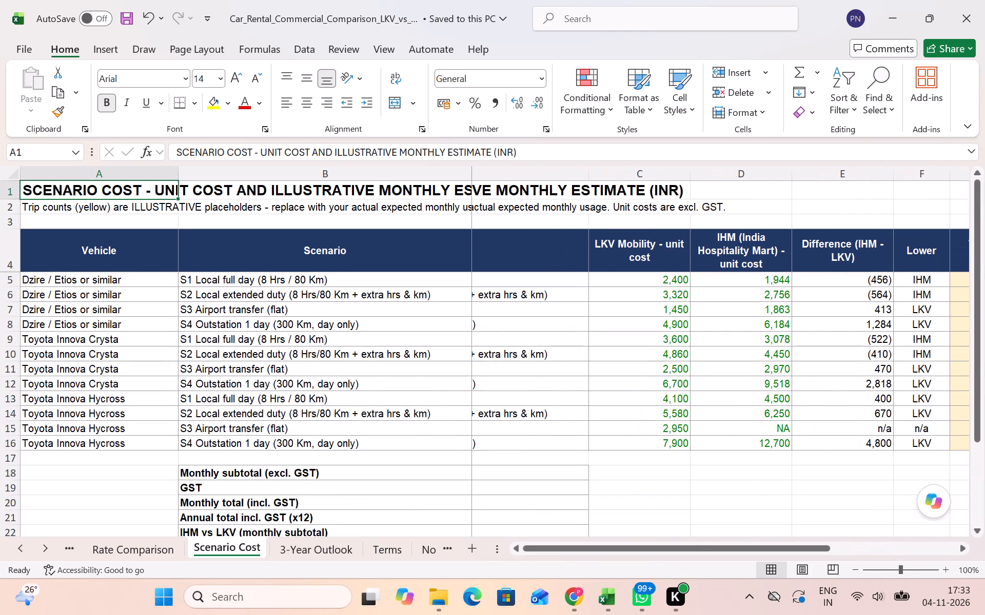
scroll(574, 442, left, 2)
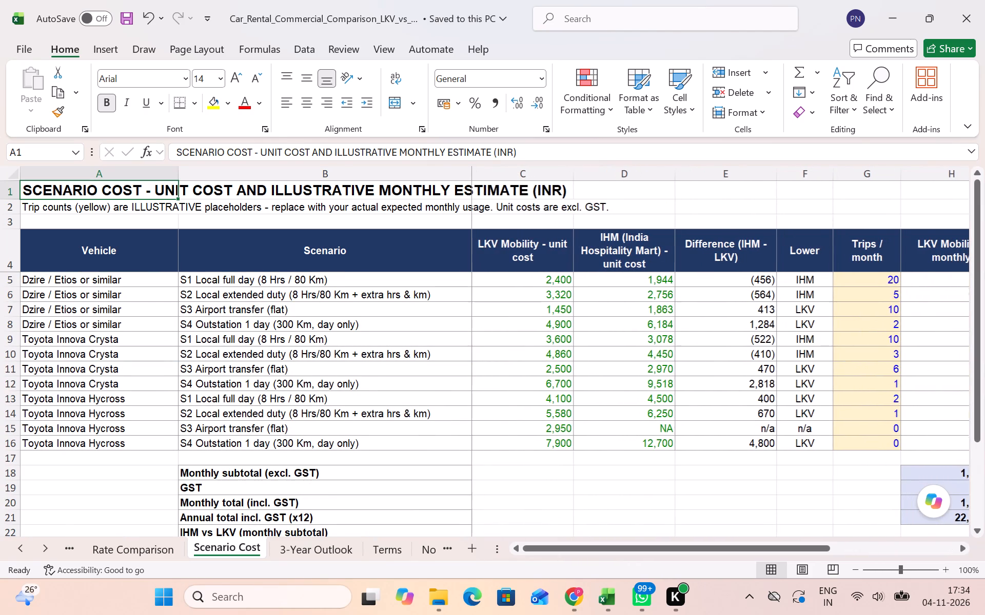
scroll(574, 442, left, 1)
Read through the 3-Year Outlook, Terms and Notes & Flags sheets, including the points to clarify with both vendors.
click(341, 549)
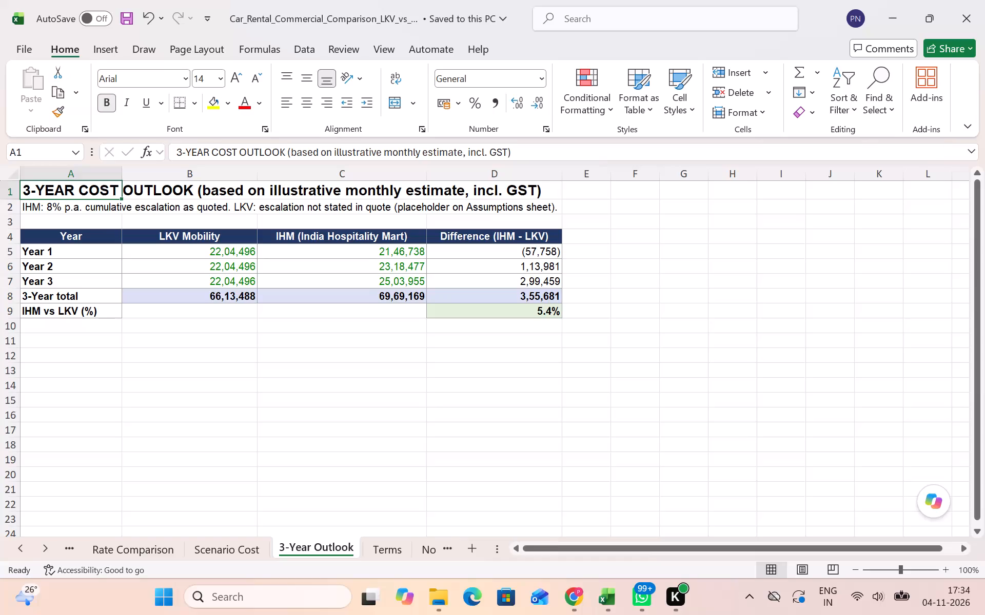
click(390, 548)
scroll(419, 386, down, 1)
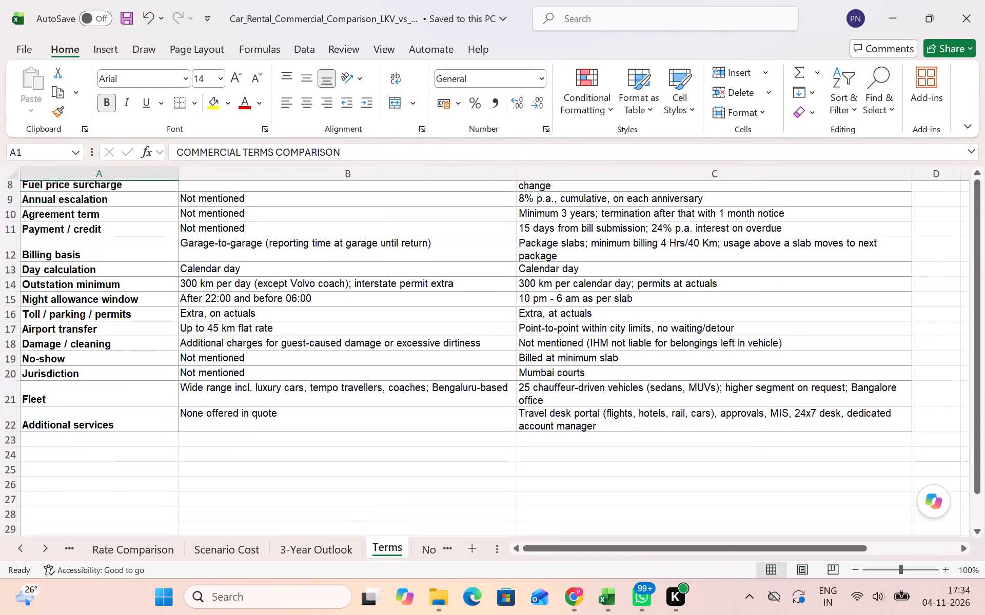
scroll(424, 391, up, 1)
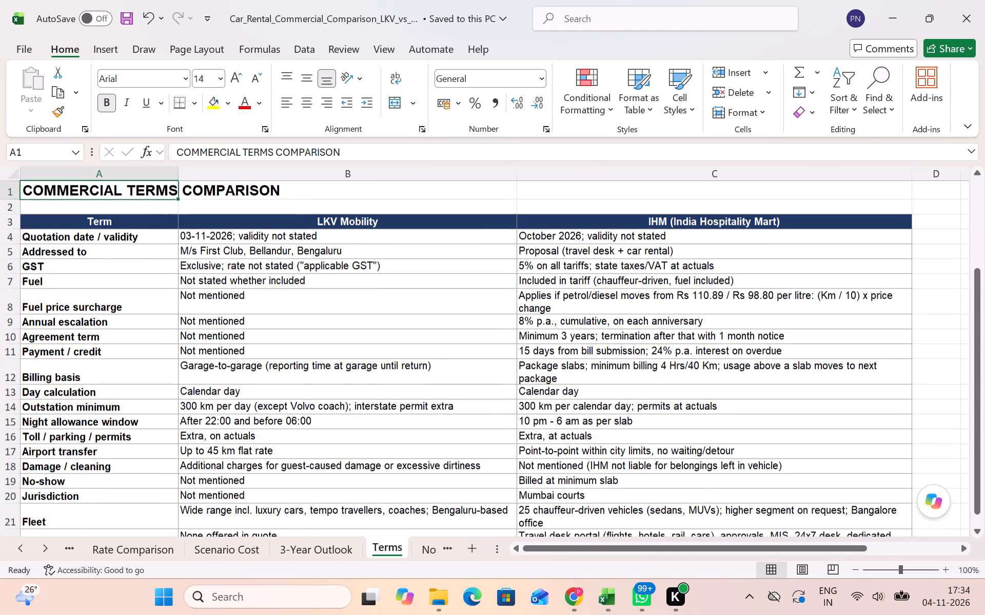
scroll(428, 506, up, 1)
click(432, 548)
scroll(432, 548, down, 1)
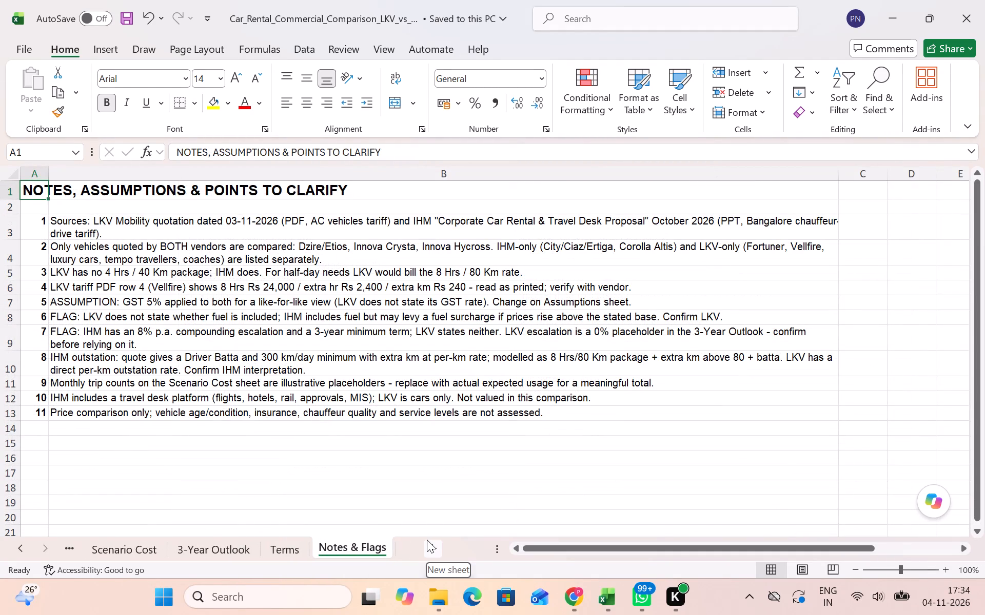
scroll(409, 525, left, 1)
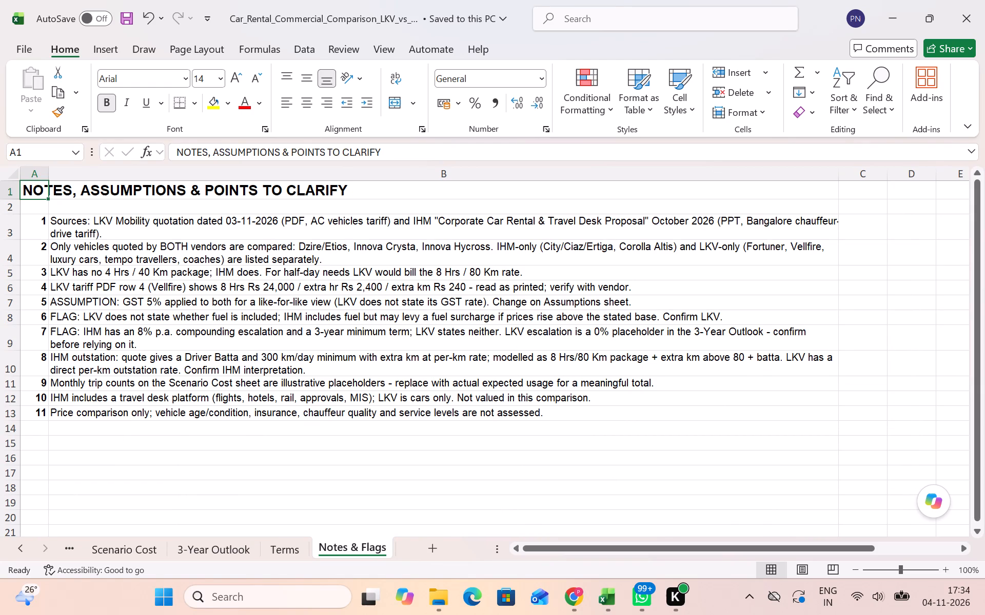
scroll(284, 468, up, 1)
scroll(319, 547, up, 1)
scroll(319, 547, right, 5)
scroll(302, 547, left, 1)
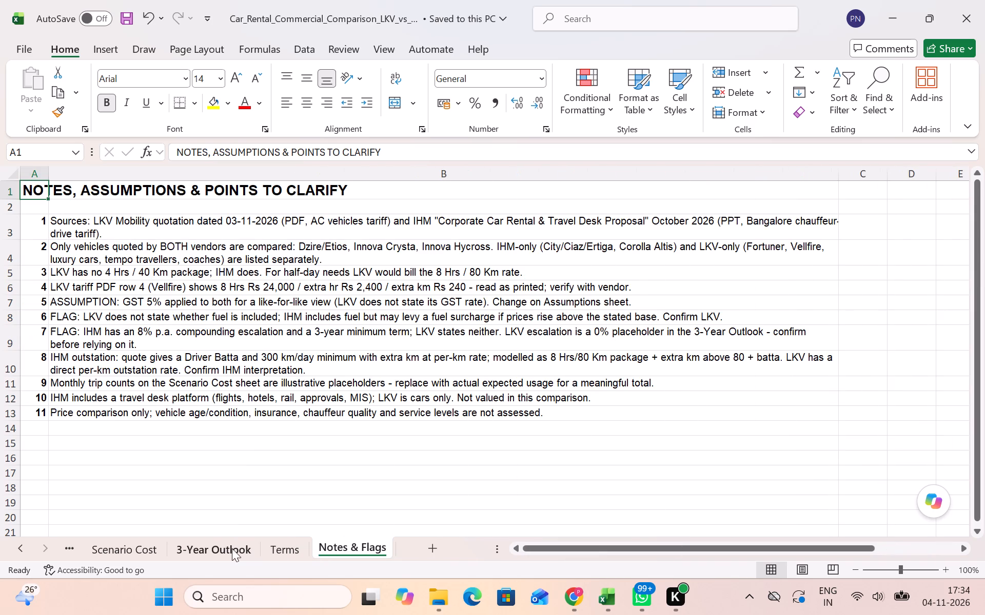
scroll(241, 544, right, 1)
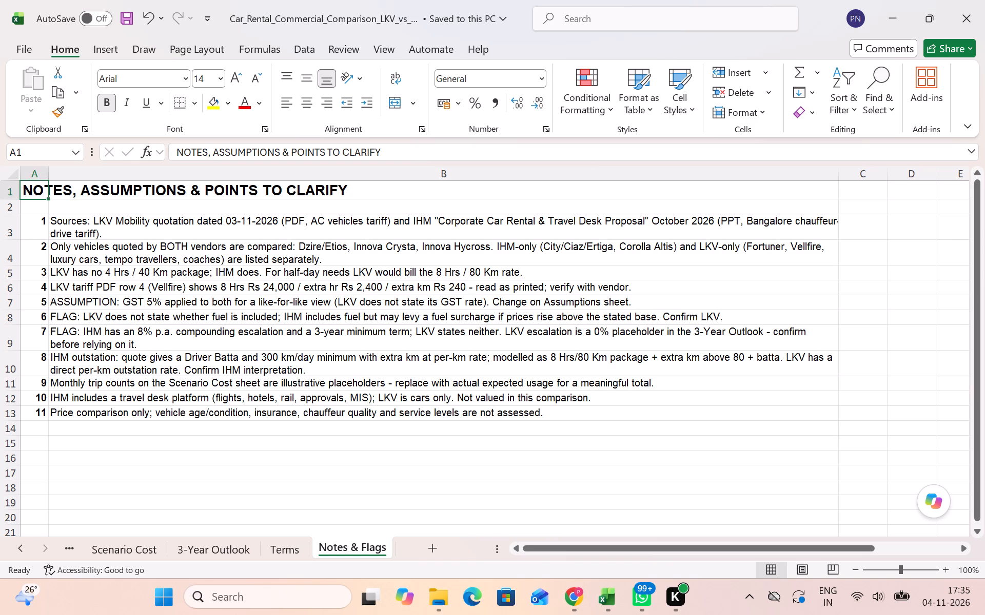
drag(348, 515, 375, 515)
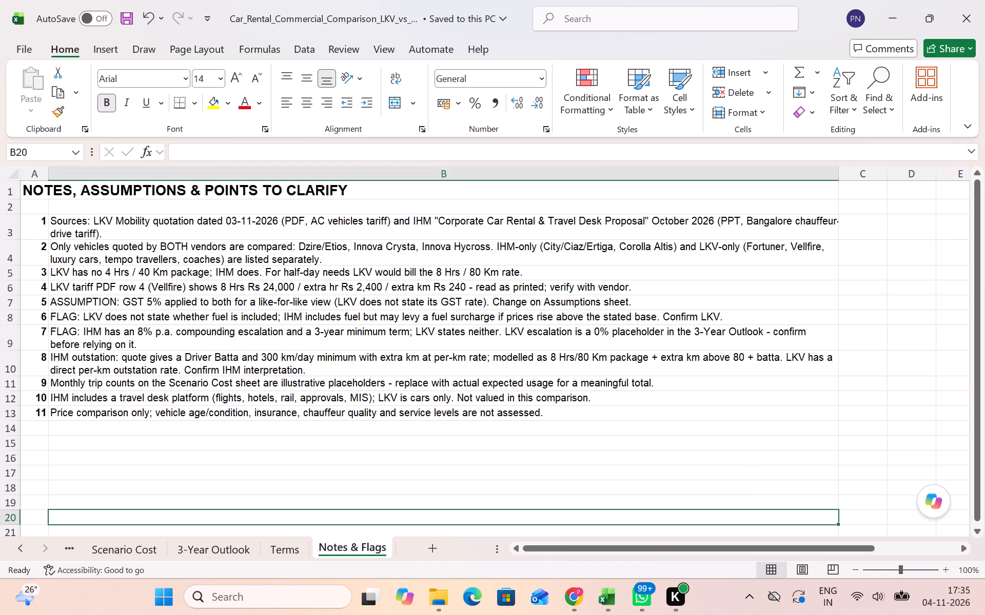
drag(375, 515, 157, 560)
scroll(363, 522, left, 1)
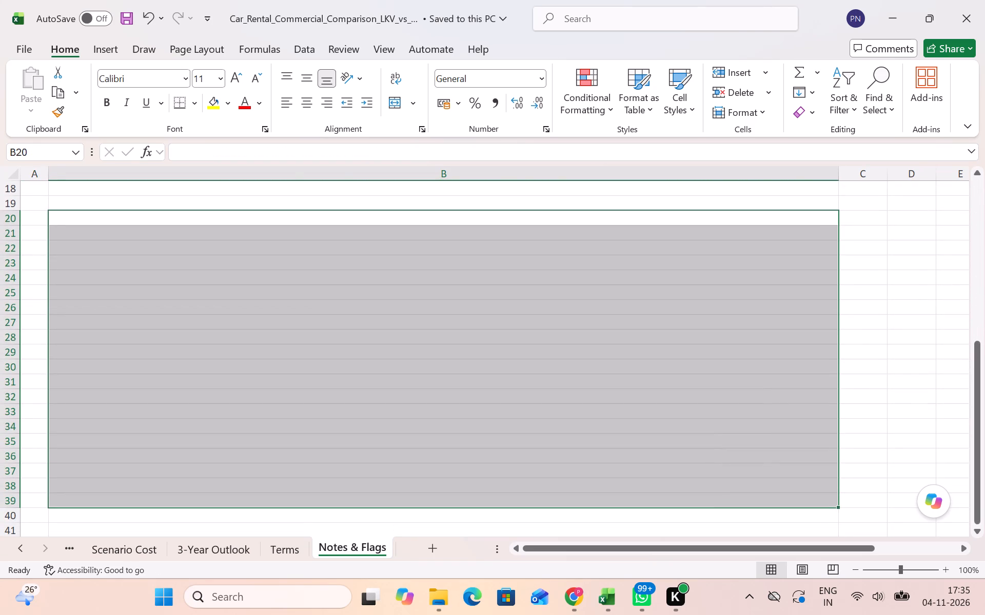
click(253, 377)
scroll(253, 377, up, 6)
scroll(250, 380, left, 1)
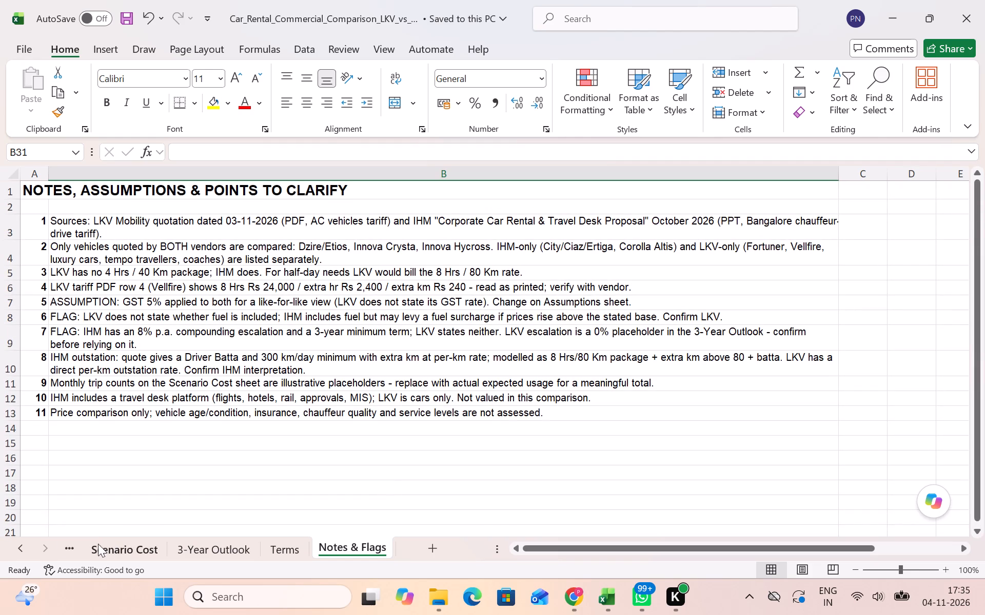
Go back to the workbook's first sheet, Summary, and read the LKV Mobility versus IHM metrics.
scroll(98, 544, left, 1)
click(17, 549)
scroll(17, 549, right, 1)
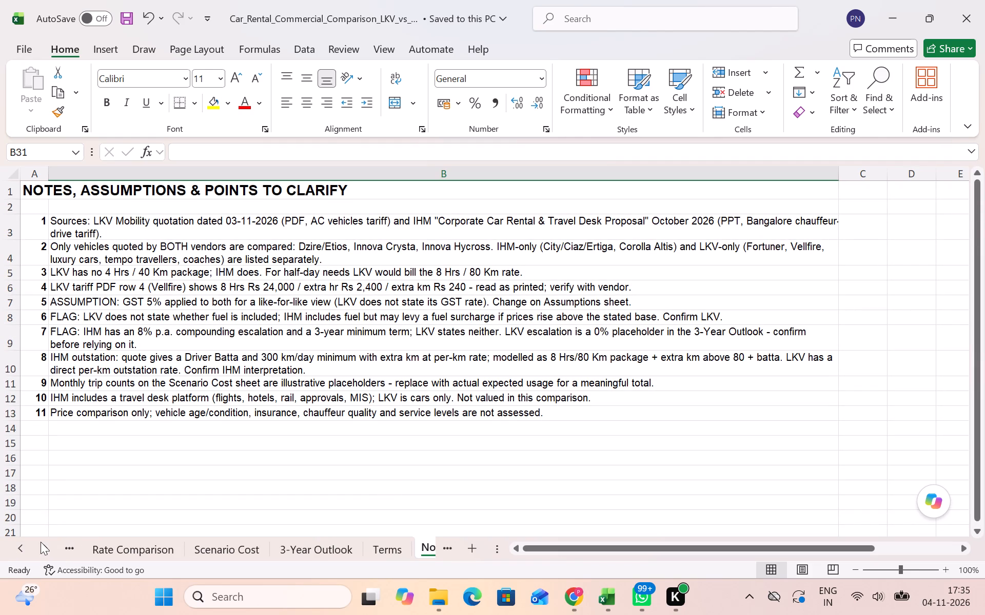
scroll(41, 542, right, 1)
click(15, 548)
click(15, 548)
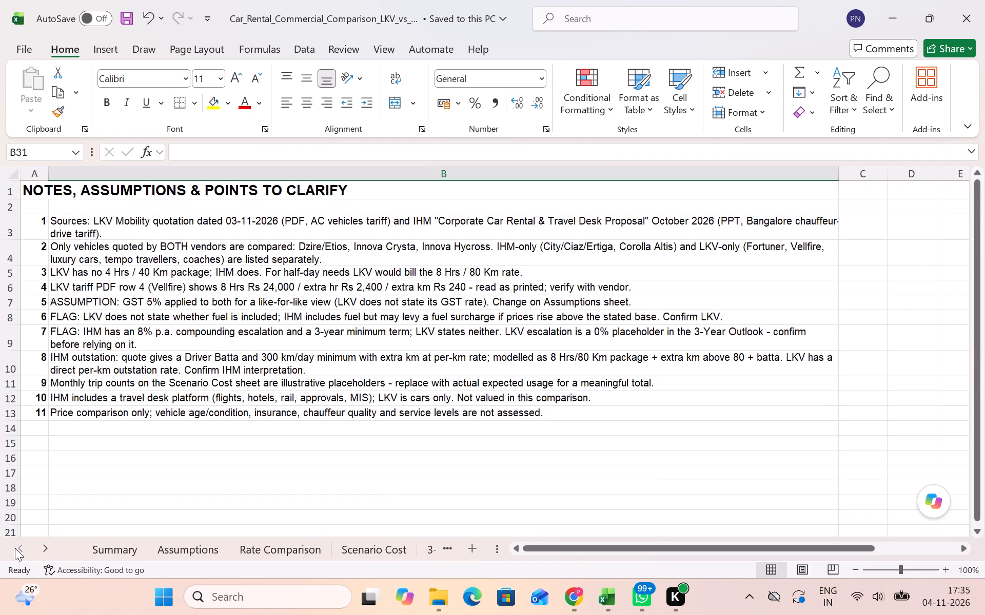
double_click(15, 548)
drag(15, 548, 94, 551)
scroll(28, 550, right, 1)
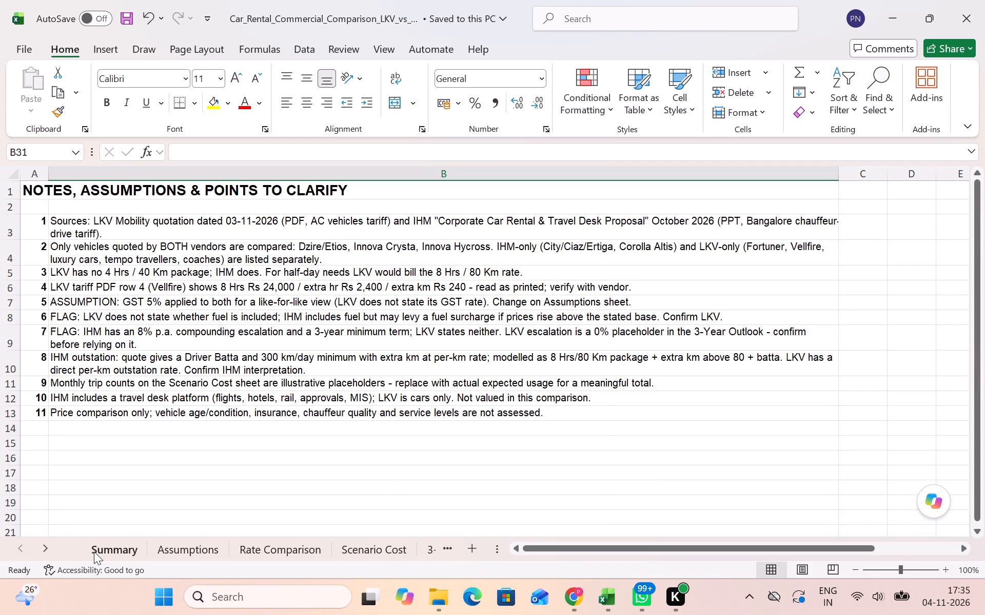
click(94, 551)
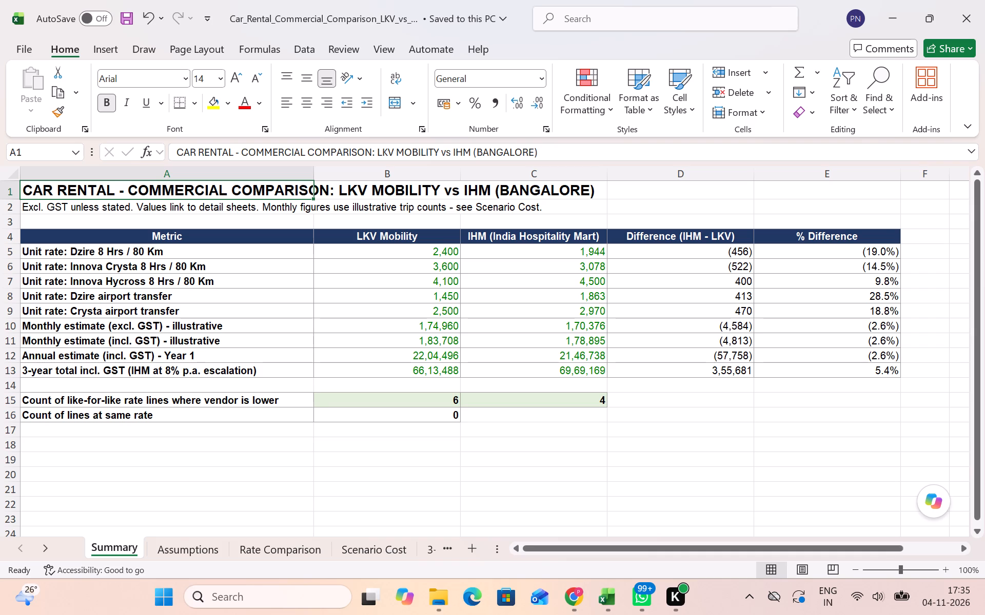
Recheck the Rate Comparison sheet down to its closing note on higher-segment vehicles, and reopen the Scenario Cost sheet.
click(267, 547)
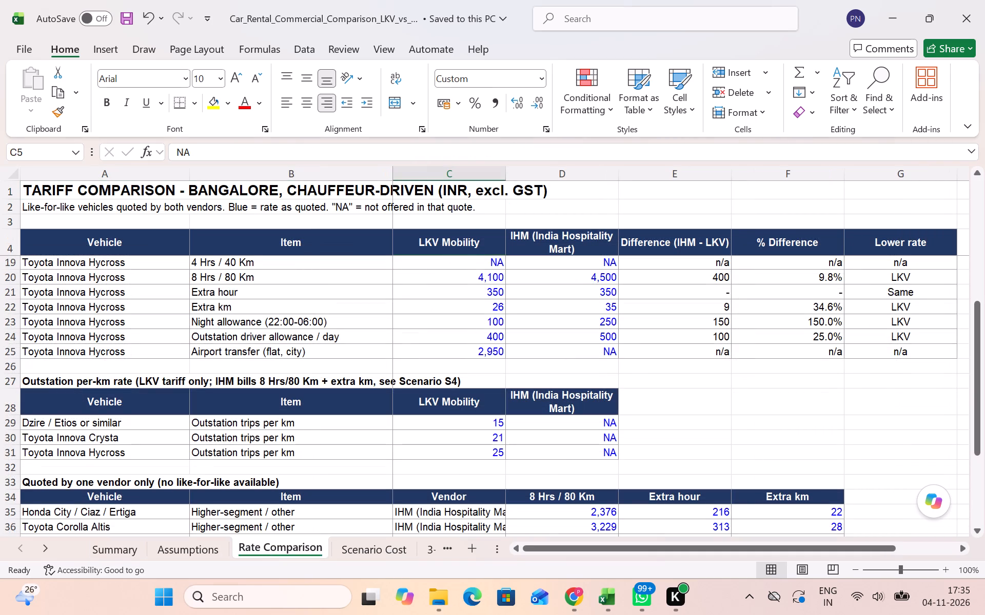
scroll(298, 343, down, 1)
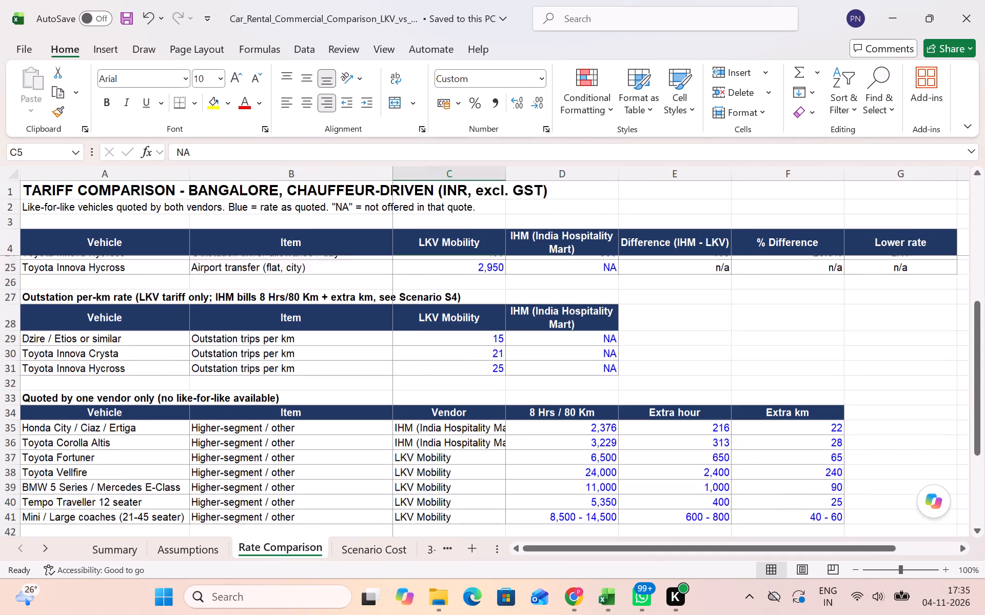
scroll(298, 343, down, 1)
scroll(298, 343, up, 1)
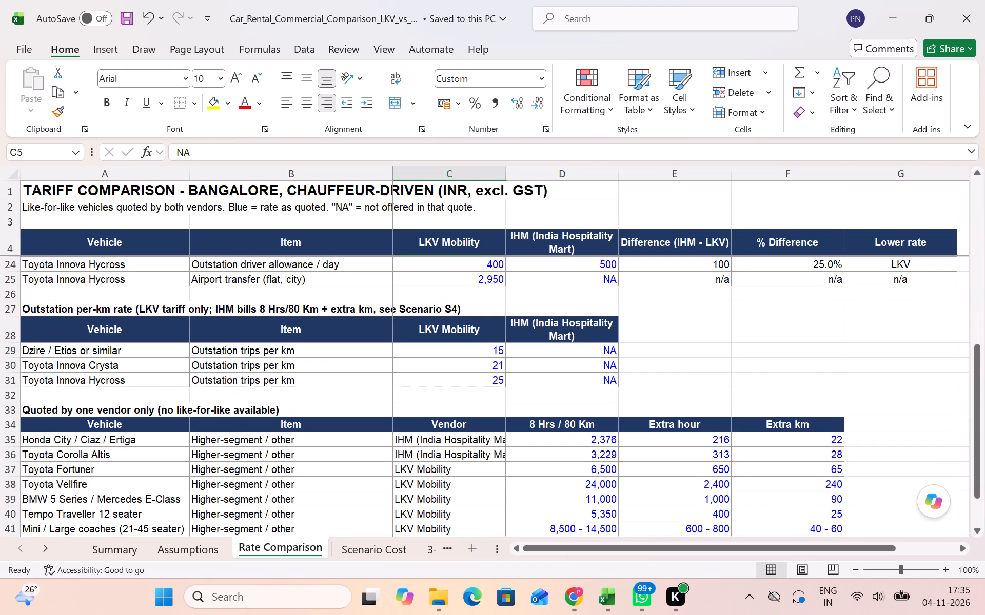
scroll(298, 343, down, 1)
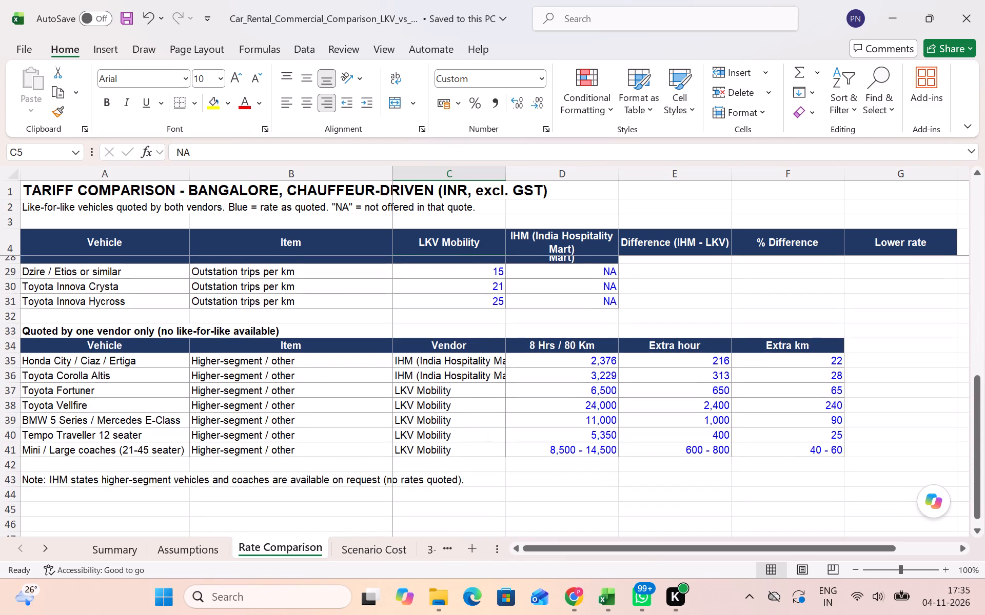
scroll(550, 365, up, 6)
click(355, 557)
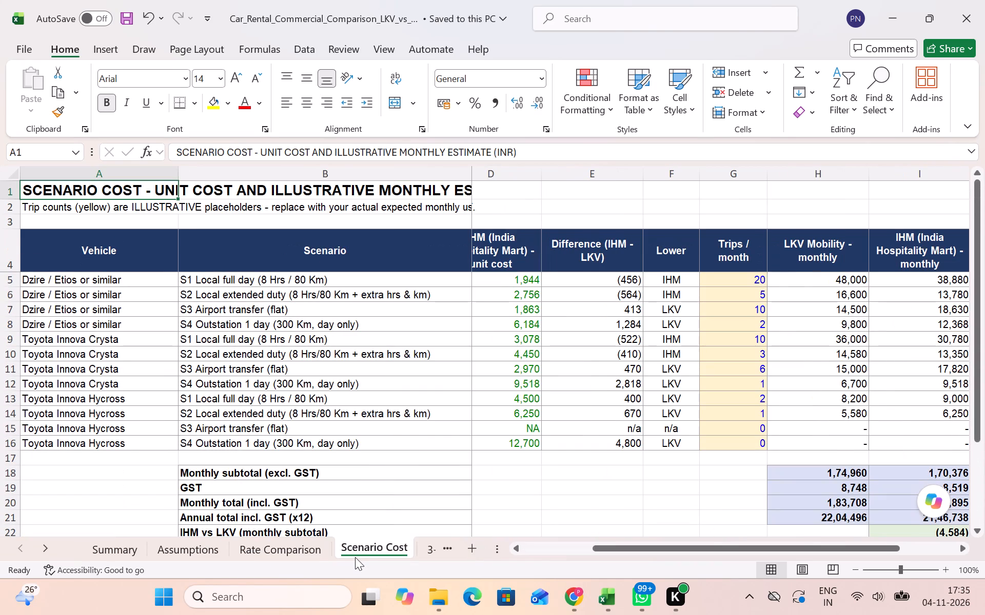
Add a new blank sheet after Scenario Cost.
click(470, 549)
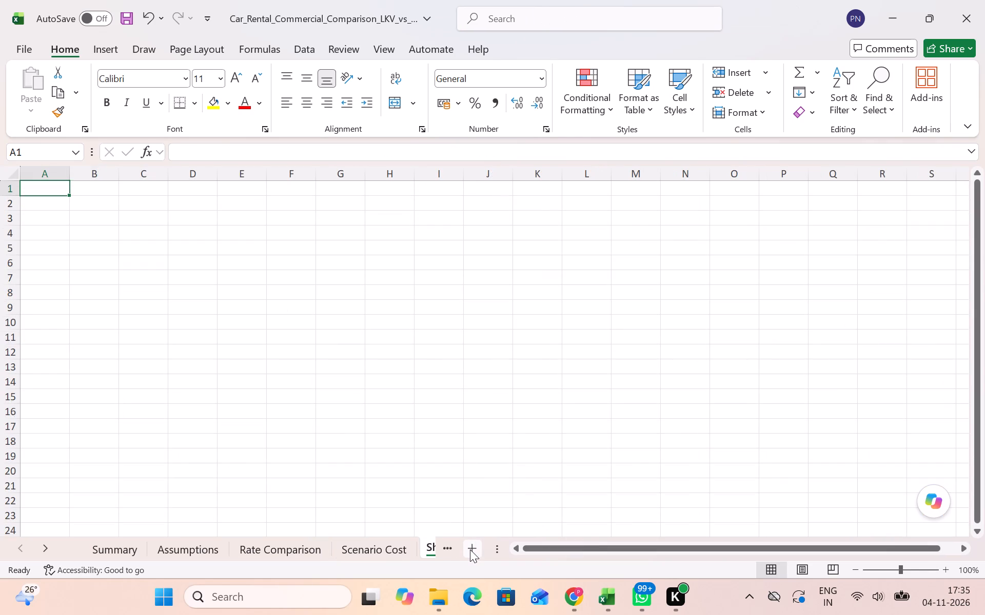
Switch to Chrome and bring up the LKV Mobility quotation email in the first Gmail inbox.
key(alt+Tab)
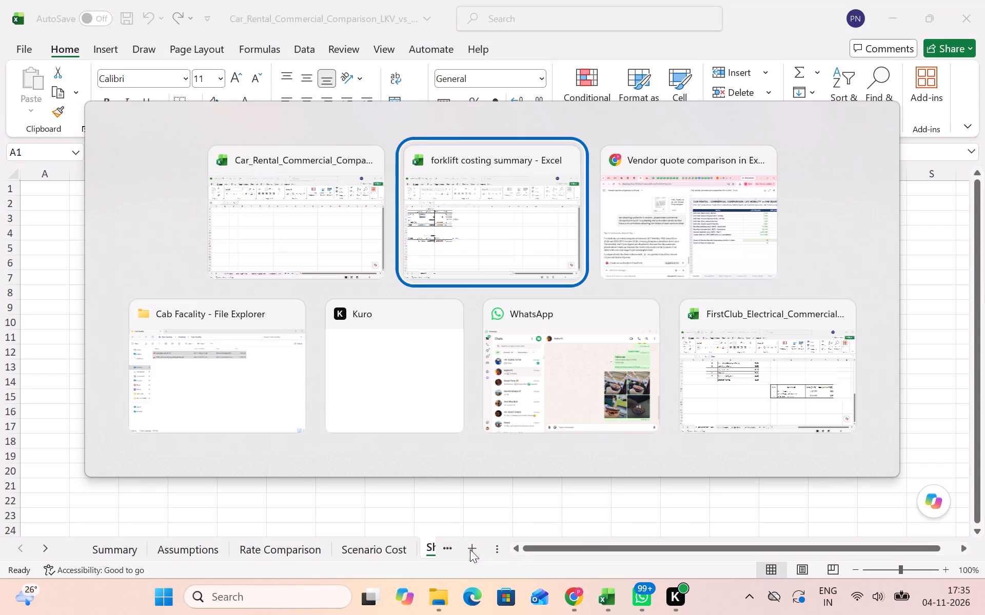
key(alt+Tab)
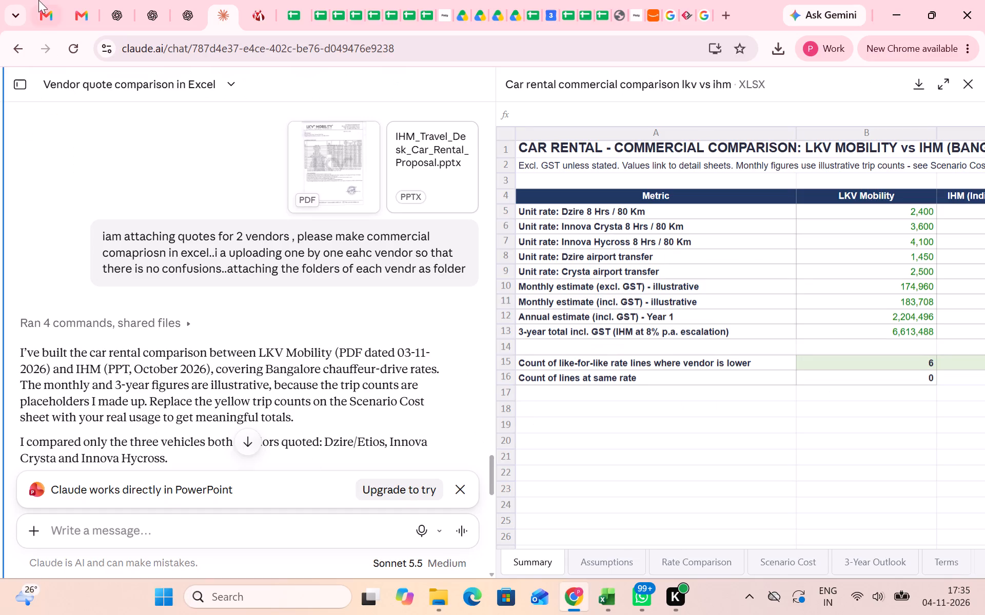
click(35, 0)
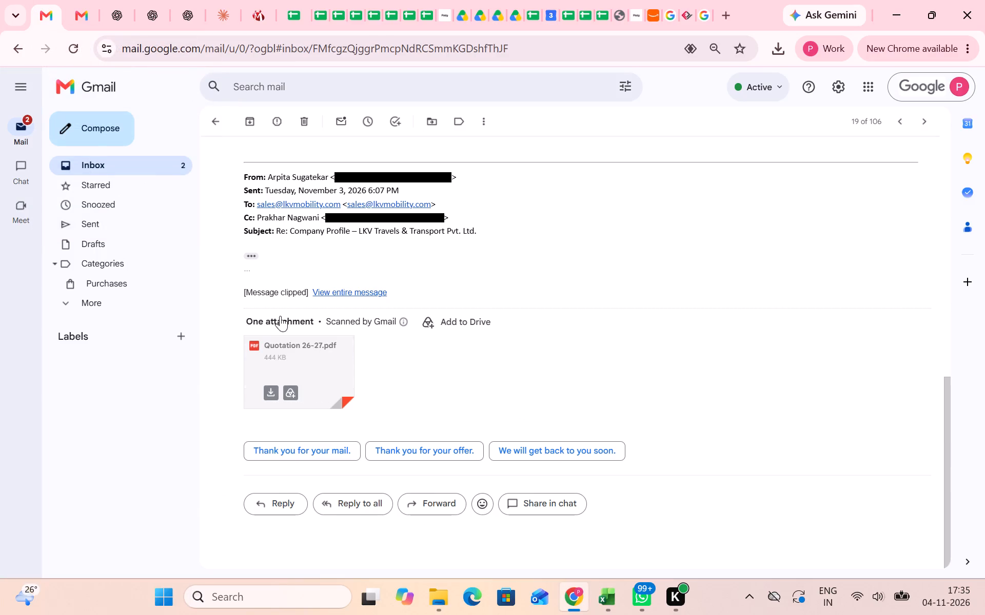
click(78, 14)
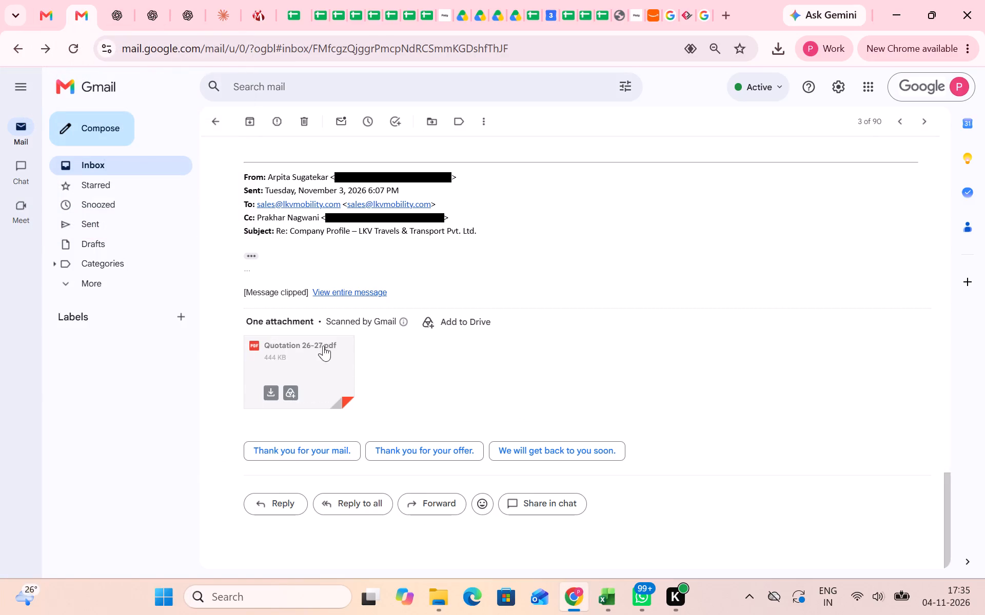
click(34, 23)
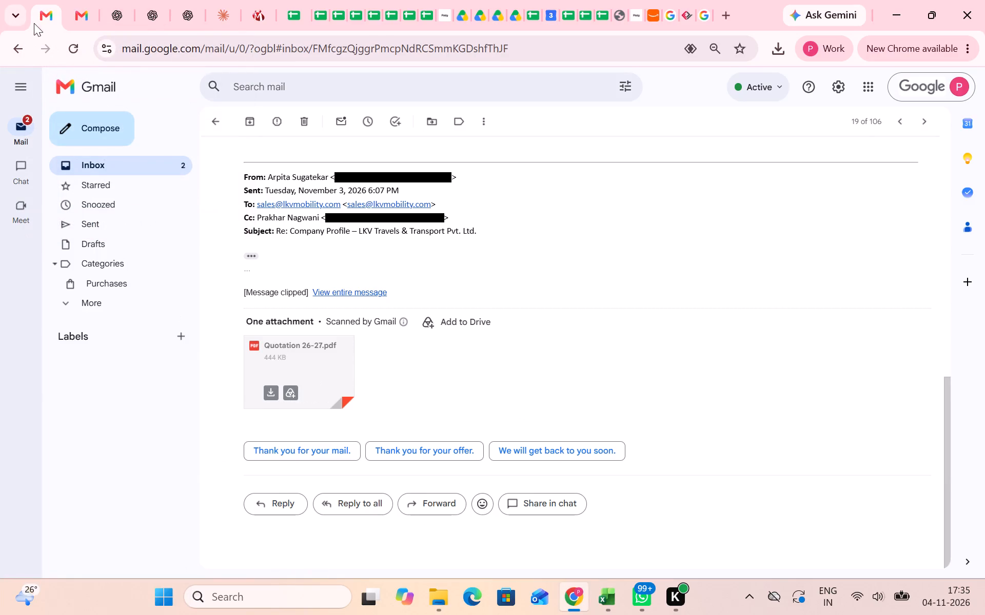
Search the mailbox for "peter" and open the forwarded email introducing IHM Group's corporate travel desk and car rental solutions.
click(287, 89)
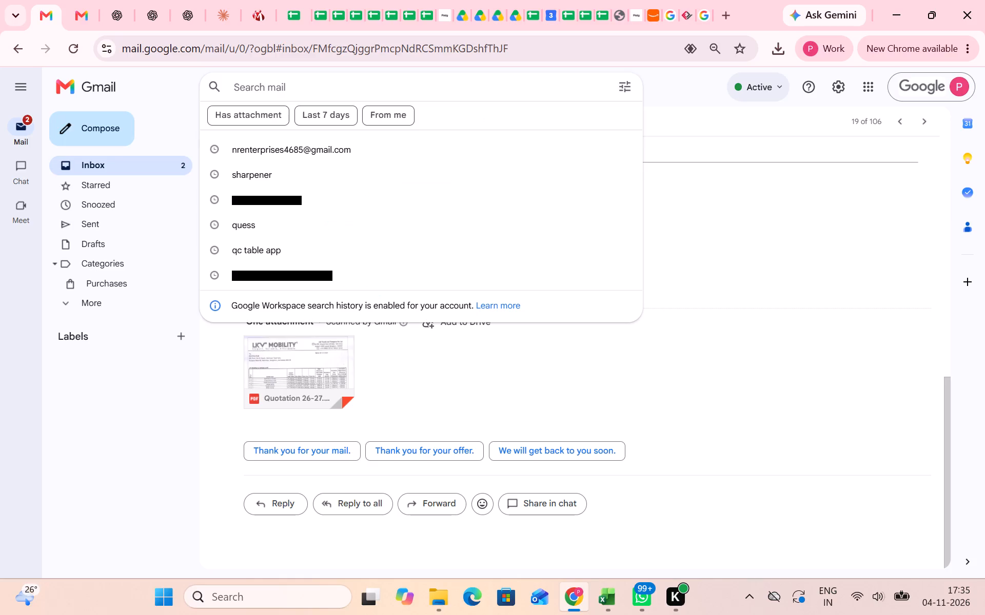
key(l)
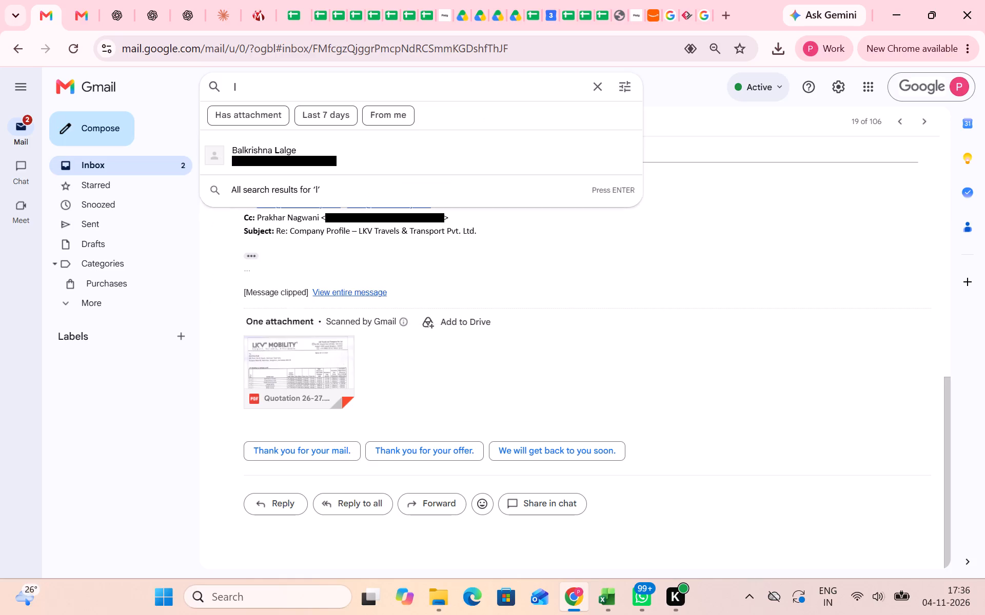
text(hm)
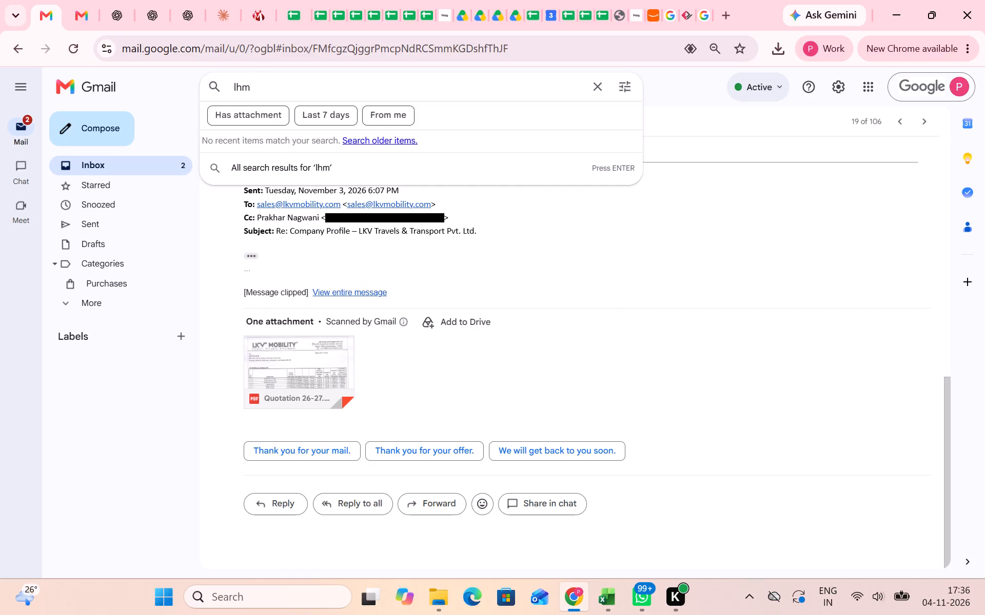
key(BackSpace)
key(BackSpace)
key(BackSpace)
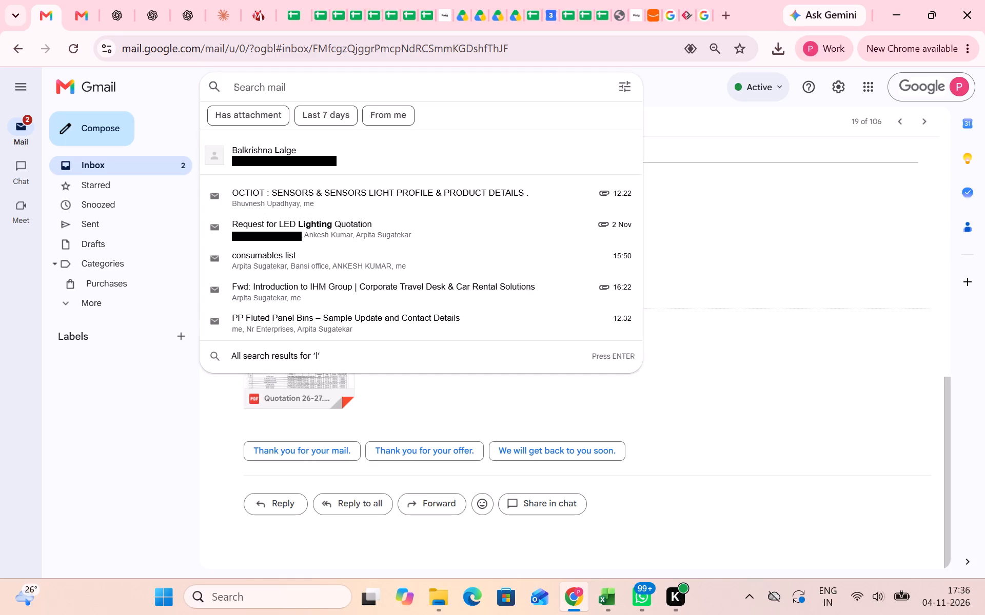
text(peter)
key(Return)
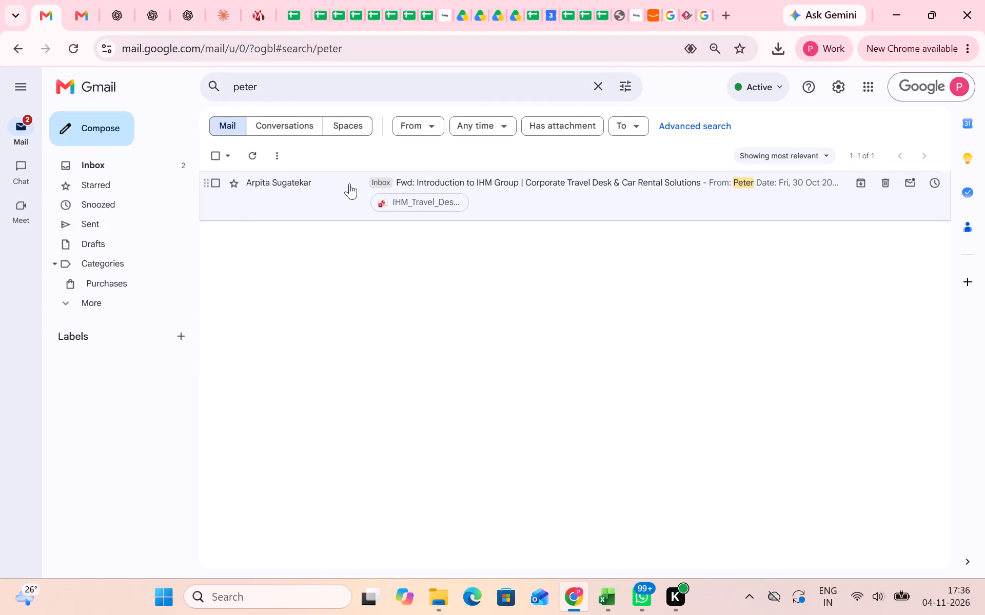
click(349, 183)
Open the attached IHM_Travel_Desk_Car_Rental_Proposal.pptx and copy the car rate table on the Tariff – Bangalore (Chauffeur Drive) slide.
scroll(386, 367, down, 6)
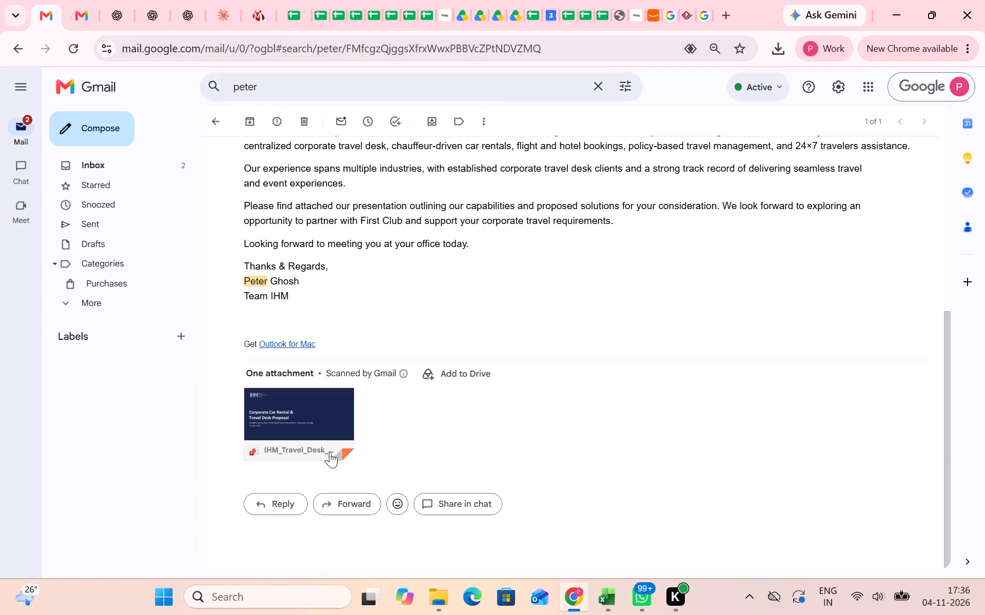
click(328, 418)
scroll(435, 398, down, 1)
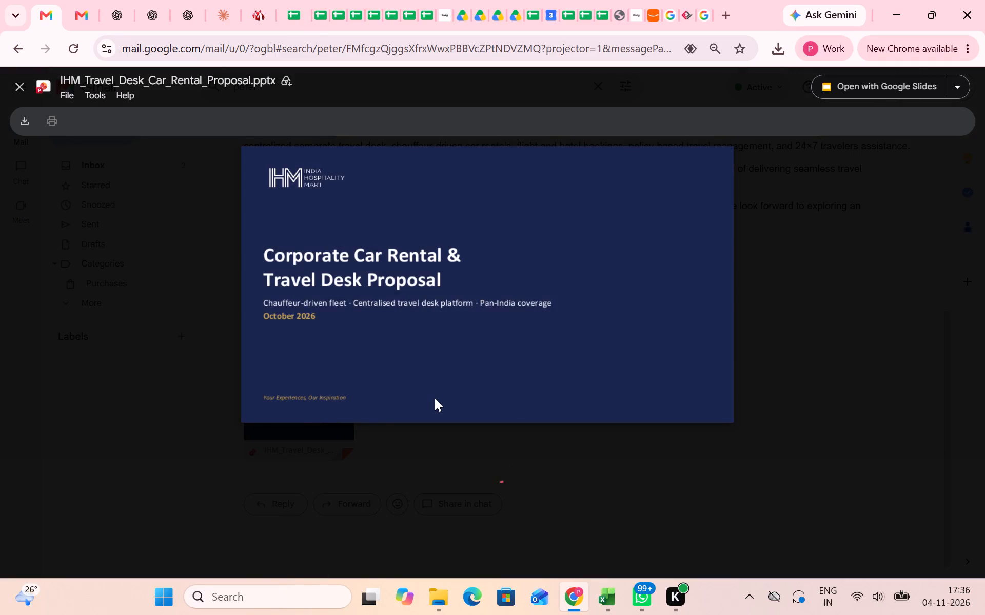
scroll(435, 398, down, 1)
scroll(441, 443, down, 4)
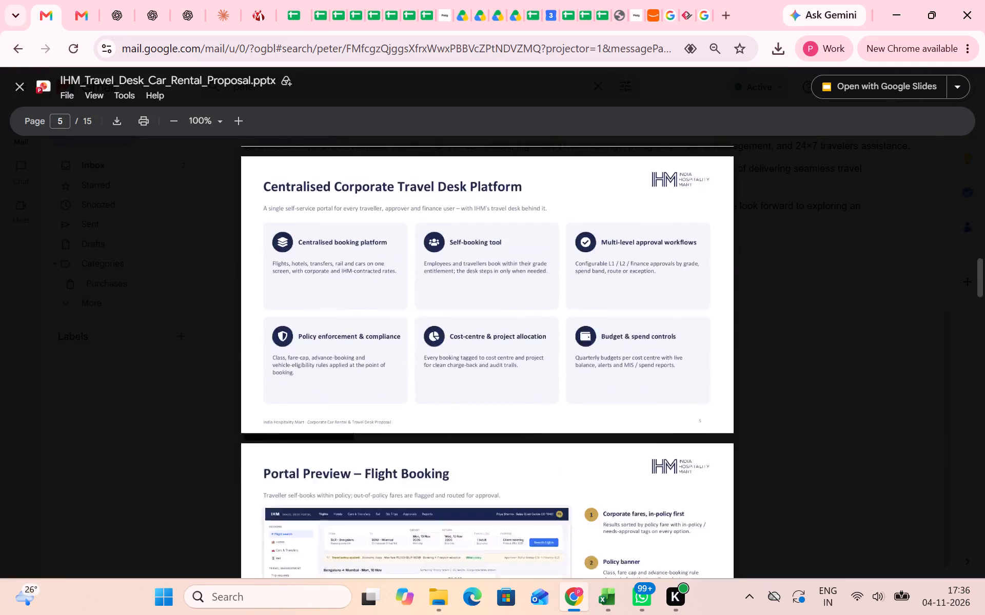
scroll(441, 443, down, 10)
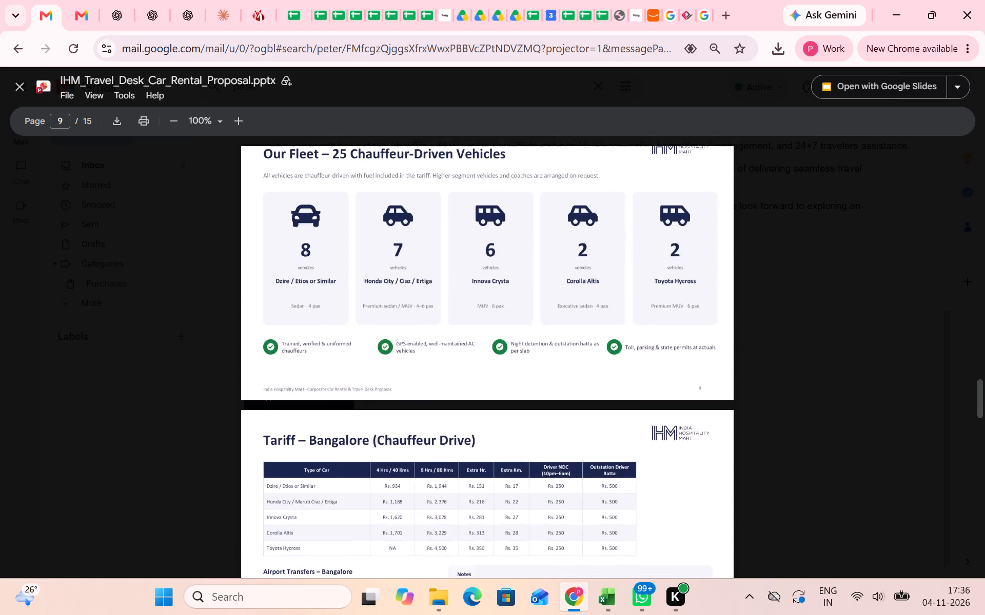
scroll(441, 443, down, 4)
scroll(441, 443, up, 1)
drag(186, 306, 309, 358)
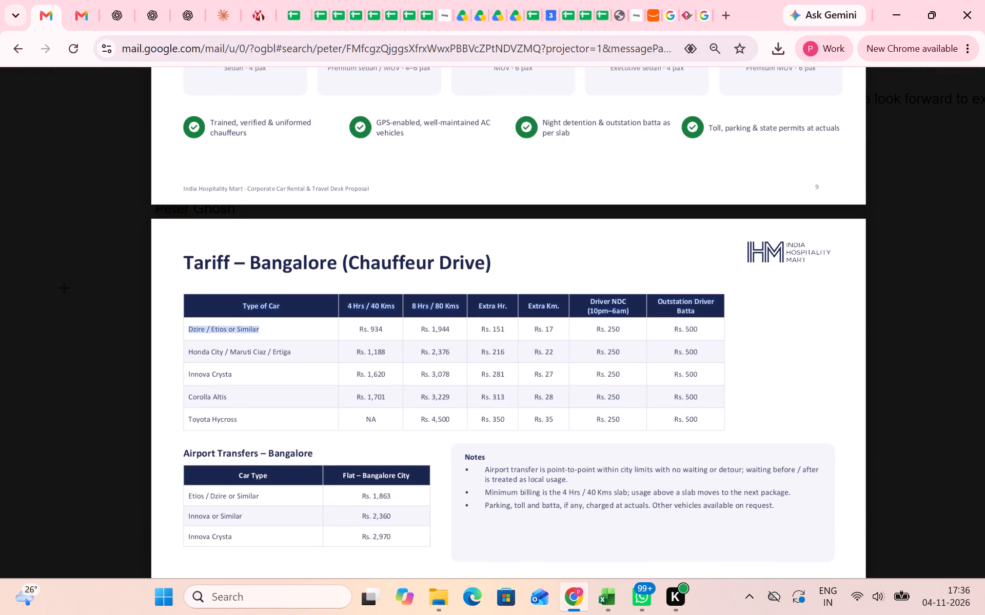
drag(309, 358, 707, 422)
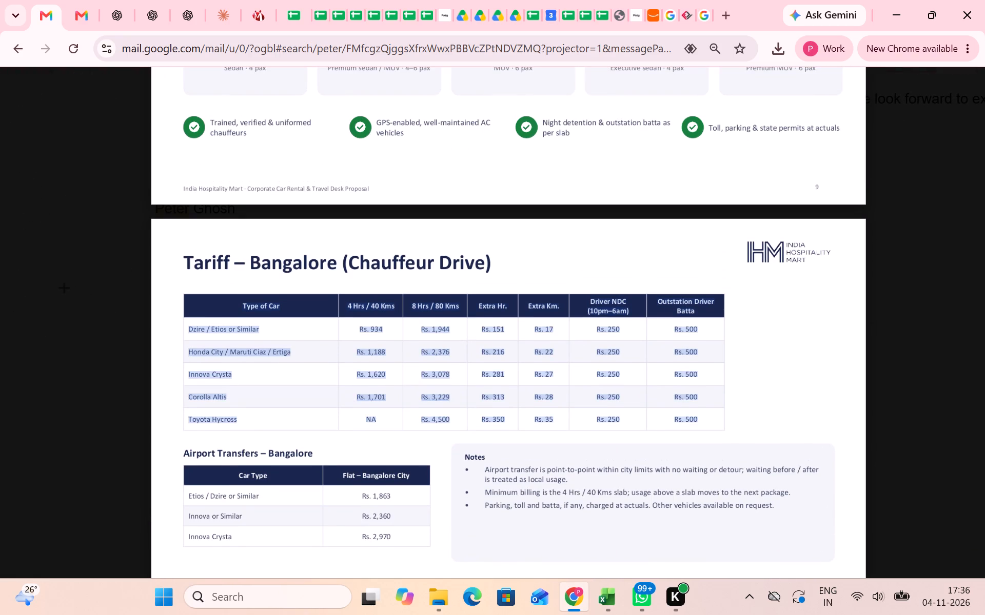
key(ctrl+c)
ctrl+click(707, 422)
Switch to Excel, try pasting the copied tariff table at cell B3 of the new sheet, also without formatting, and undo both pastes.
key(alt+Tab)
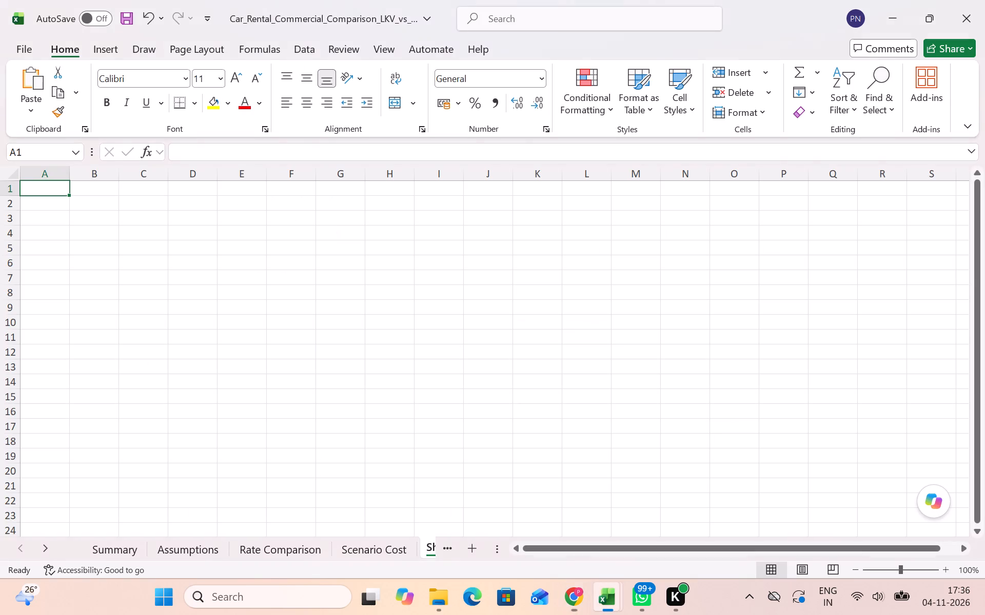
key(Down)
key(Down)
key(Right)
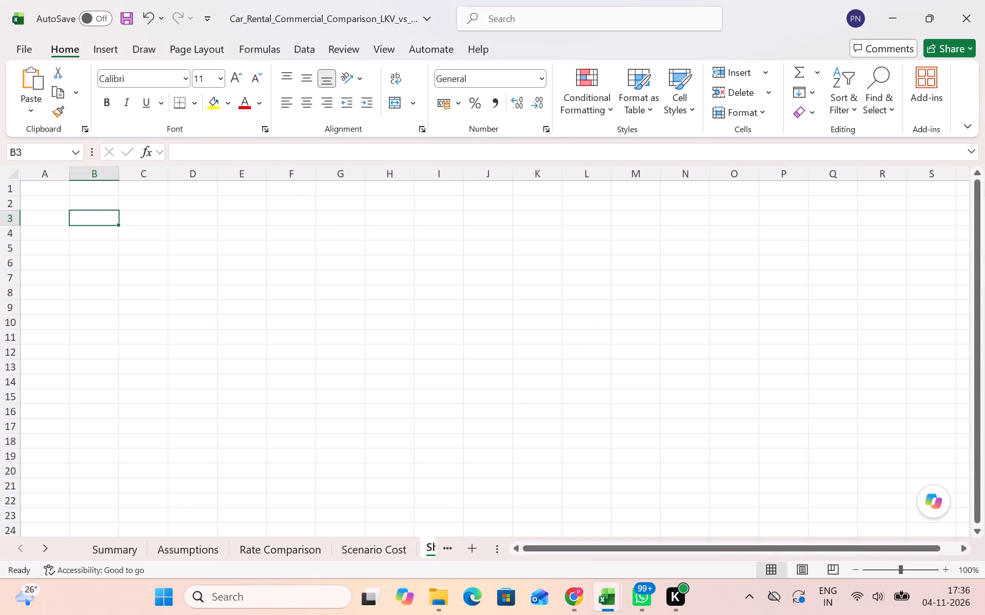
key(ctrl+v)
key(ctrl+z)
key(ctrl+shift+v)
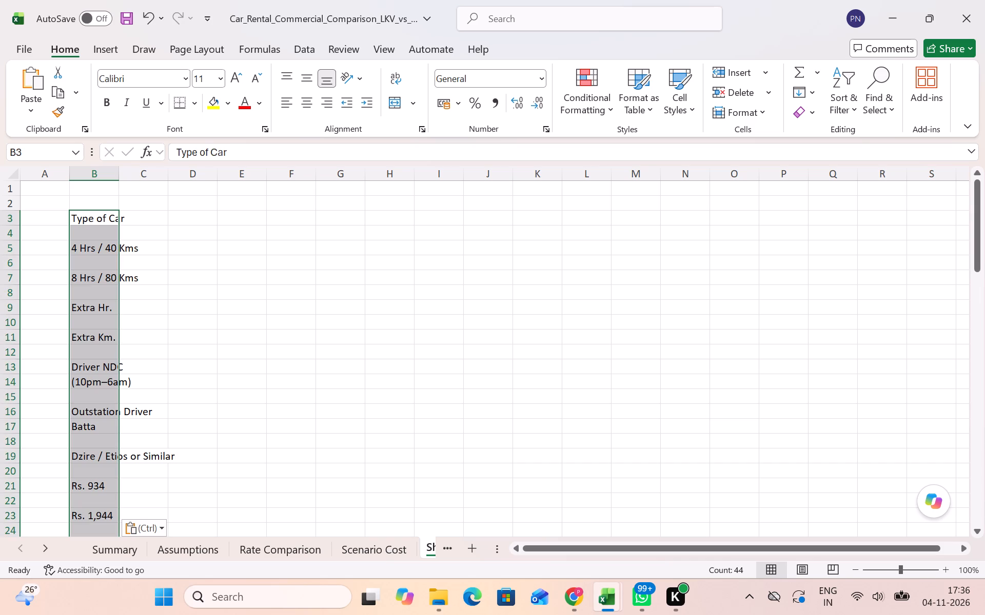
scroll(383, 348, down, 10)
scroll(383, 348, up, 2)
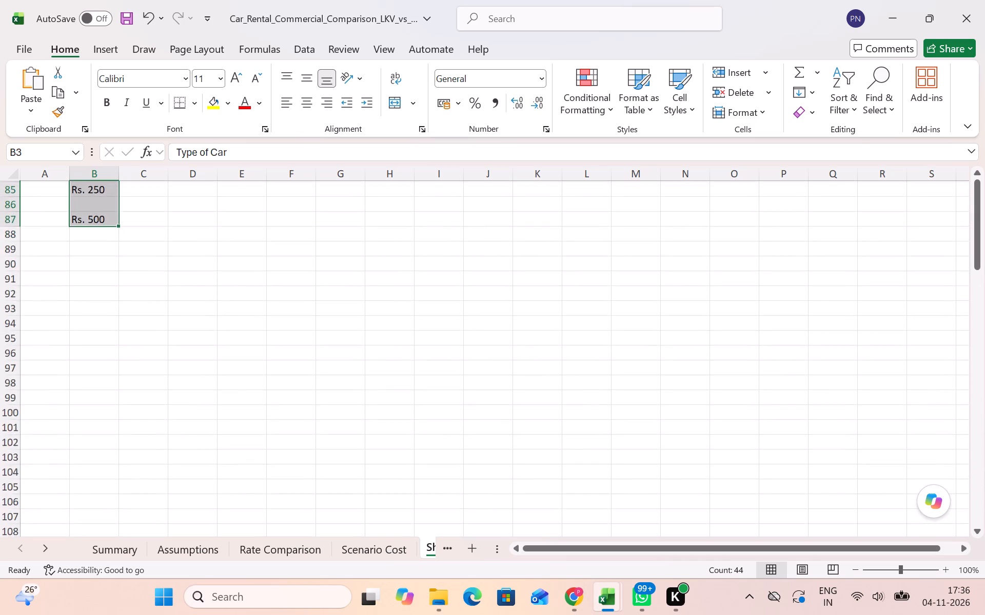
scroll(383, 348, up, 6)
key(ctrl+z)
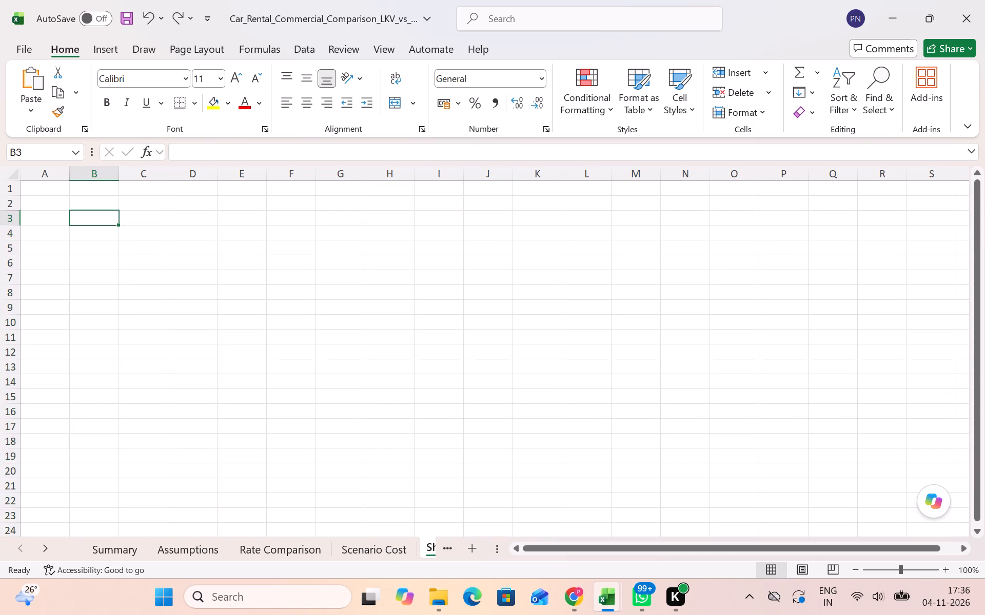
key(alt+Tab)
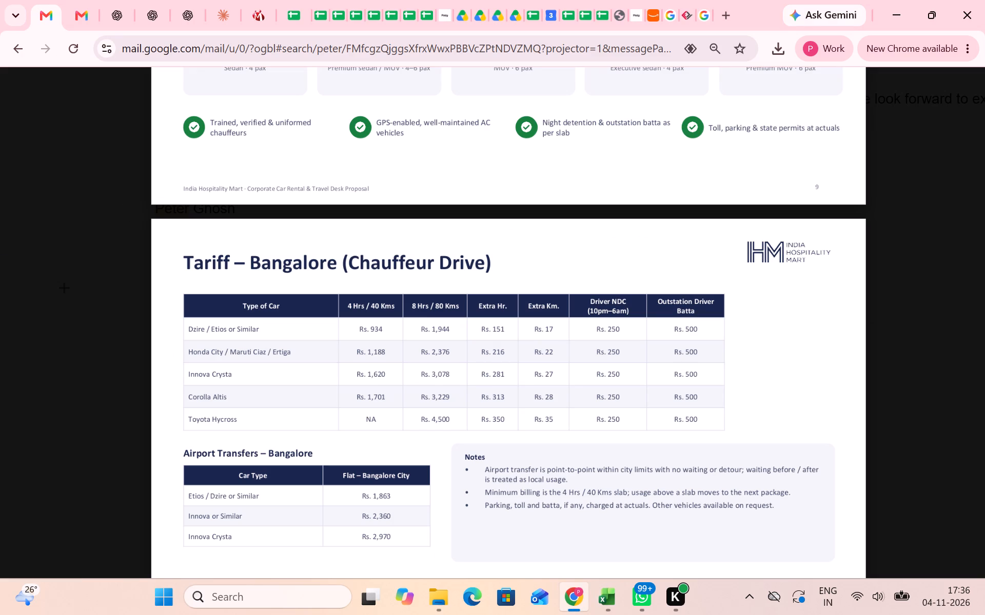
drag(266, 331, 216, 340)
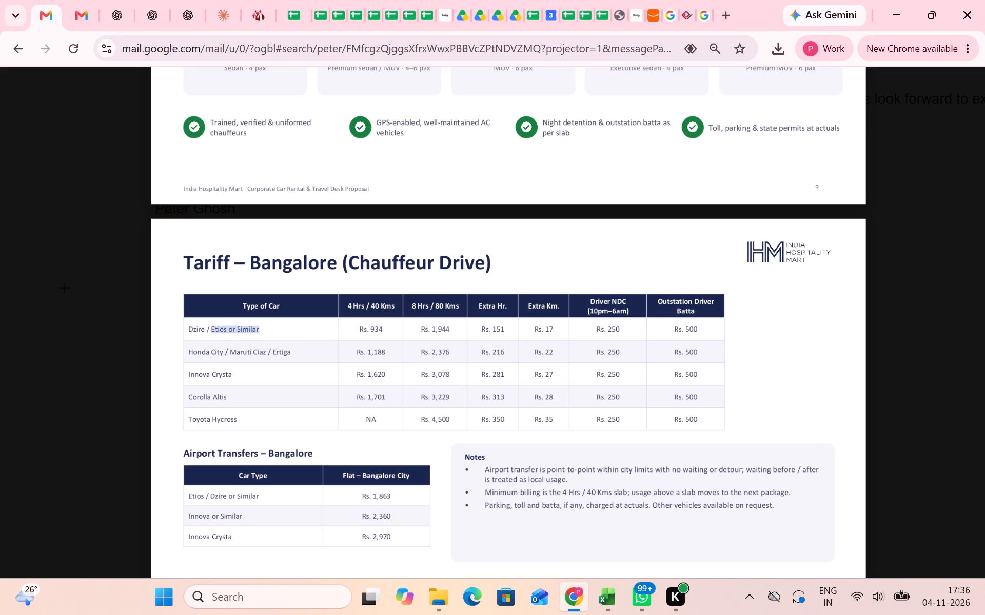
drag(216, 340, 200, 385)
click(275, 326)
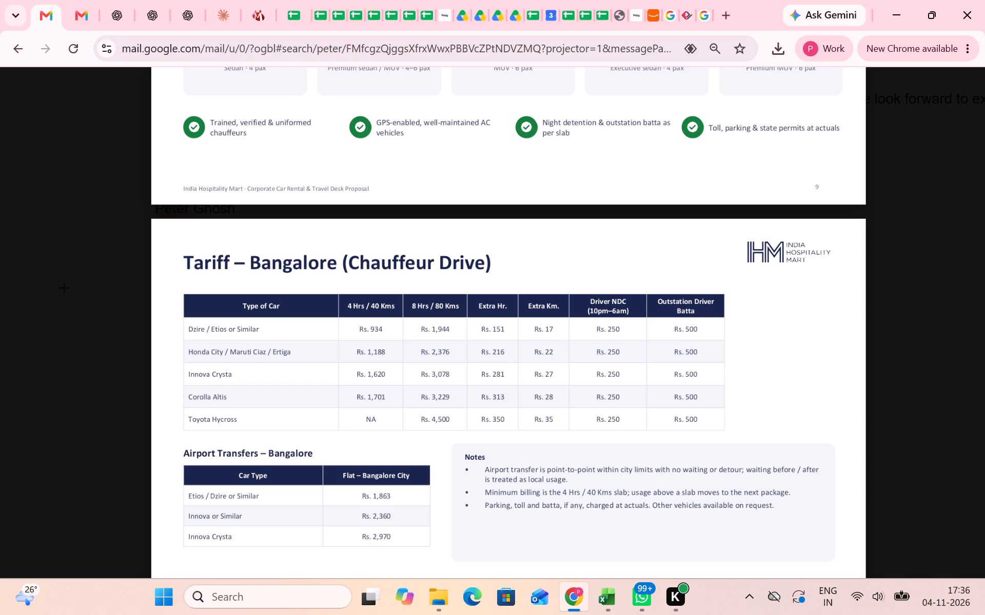
Switch to Excel, paste the copied Bangalore tariff data at cell A1 of the new sheet and autofit column A's width.
click(605, 591)
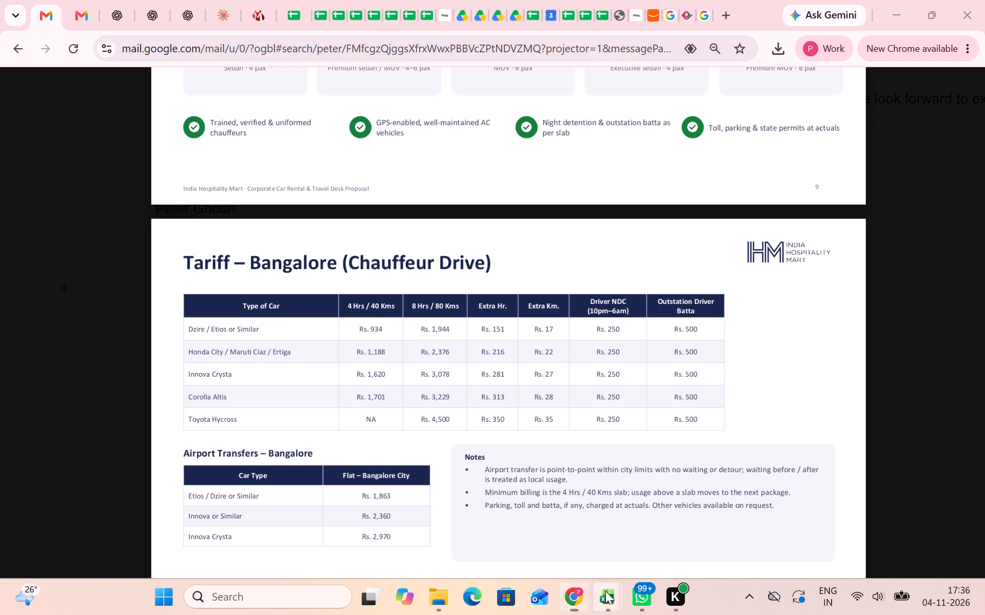
click(725, 513)
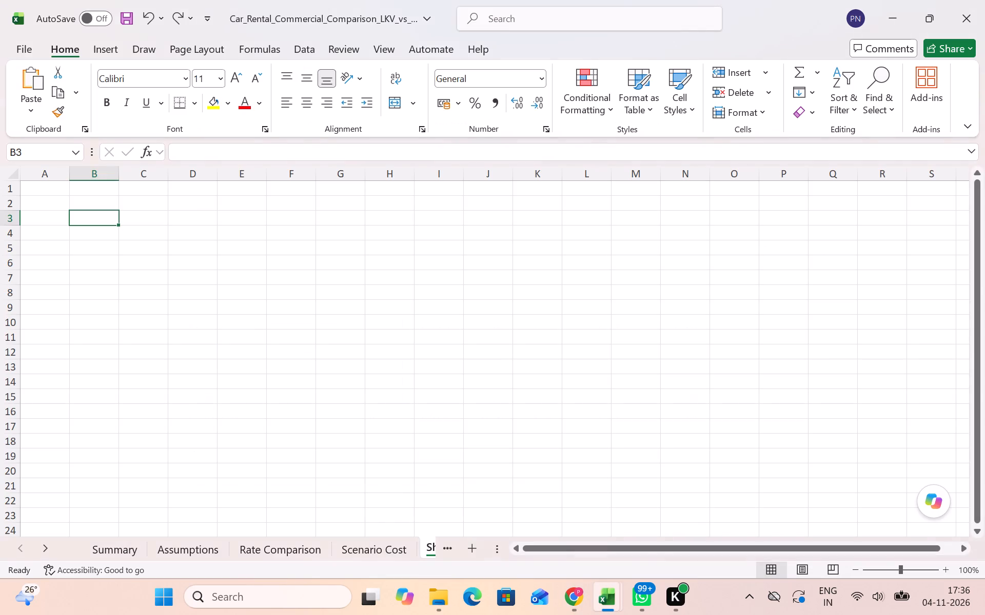
click(49, 190)
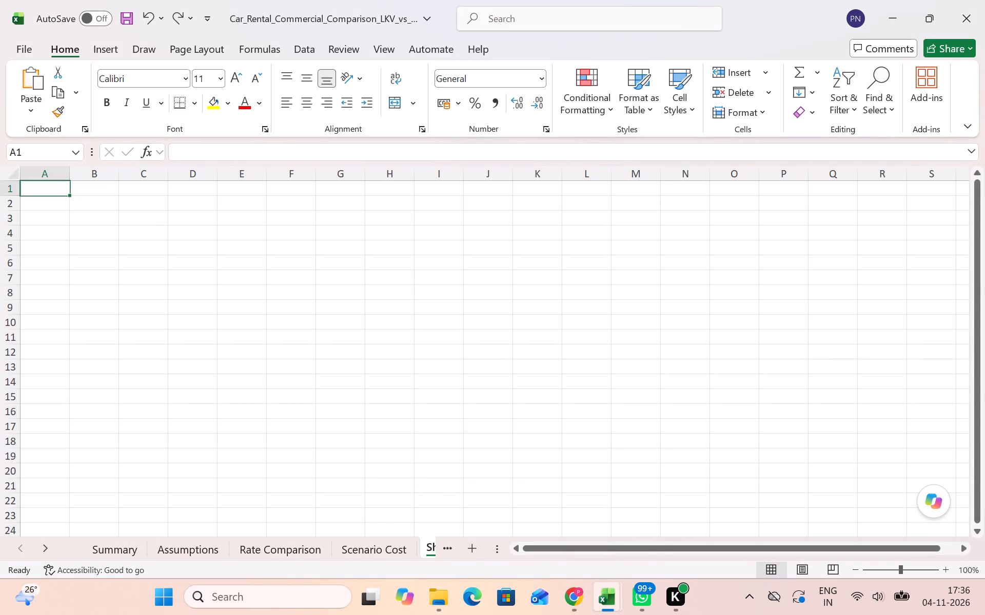
key(ctrl+v)
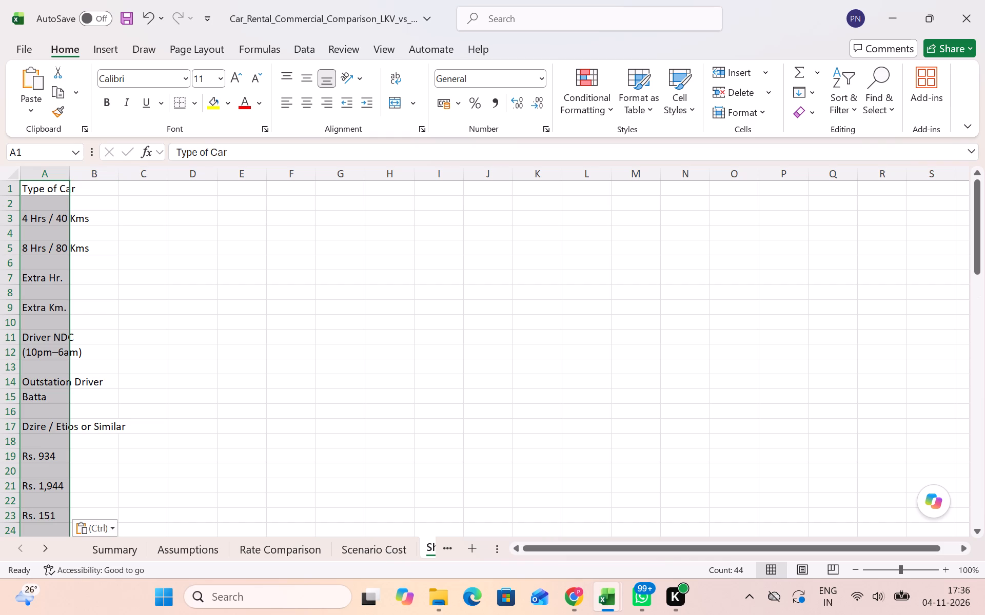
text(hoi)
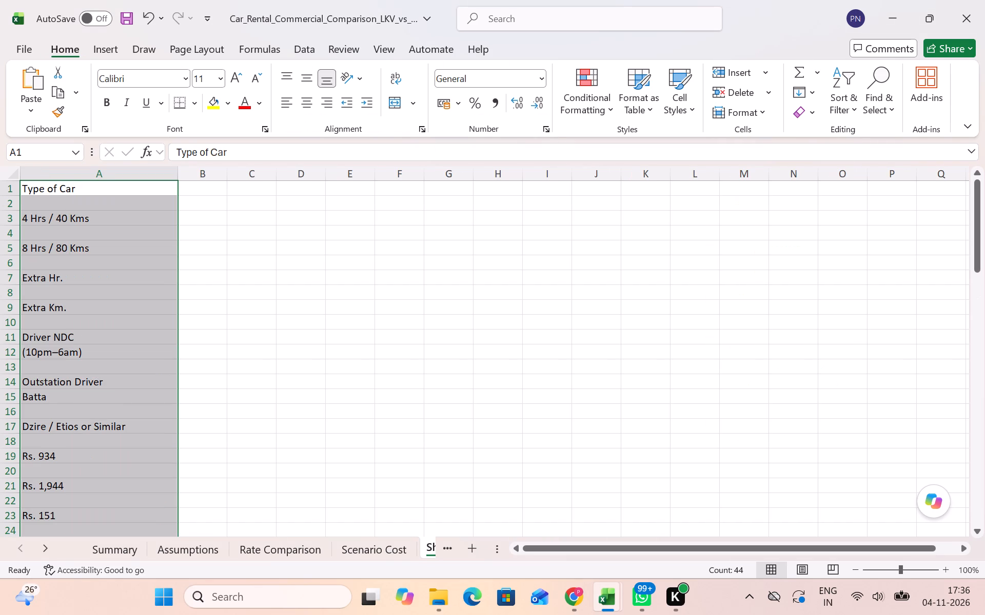
Undo the paste of the car rate text in column A of the new sheet.
click(291, 373)
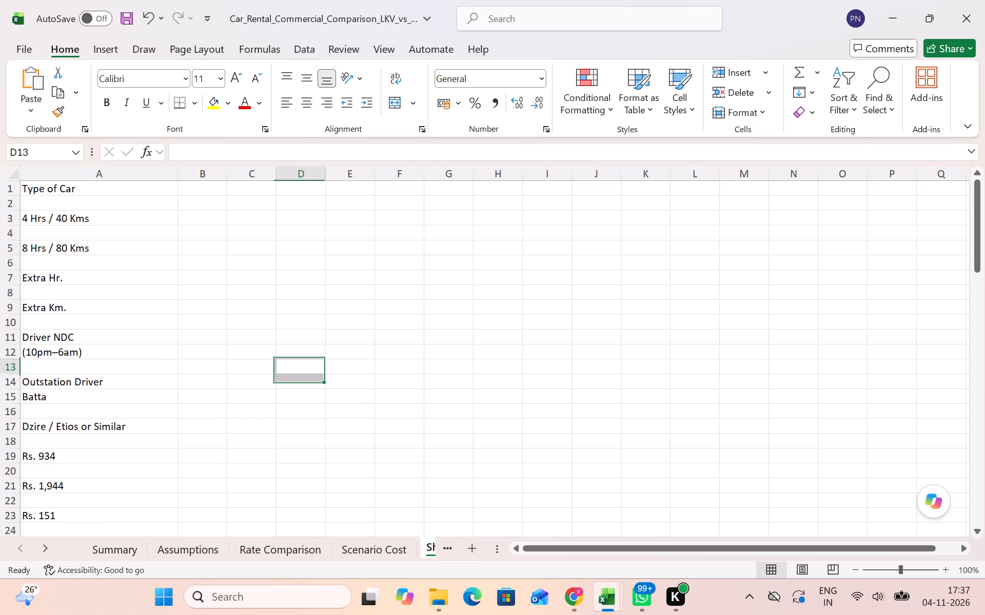
key(ctrl+z)
key(ctrl+z)
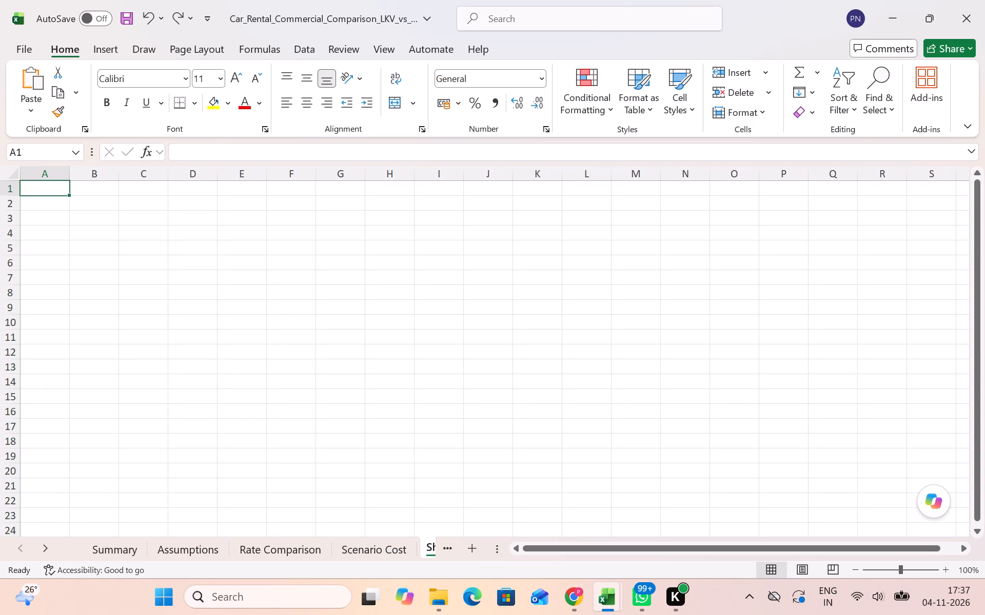
Widen the sheet tab area by shrinking the horizontal scroll bar so every sheet name fits.
scroll(324, 541, left, 4)
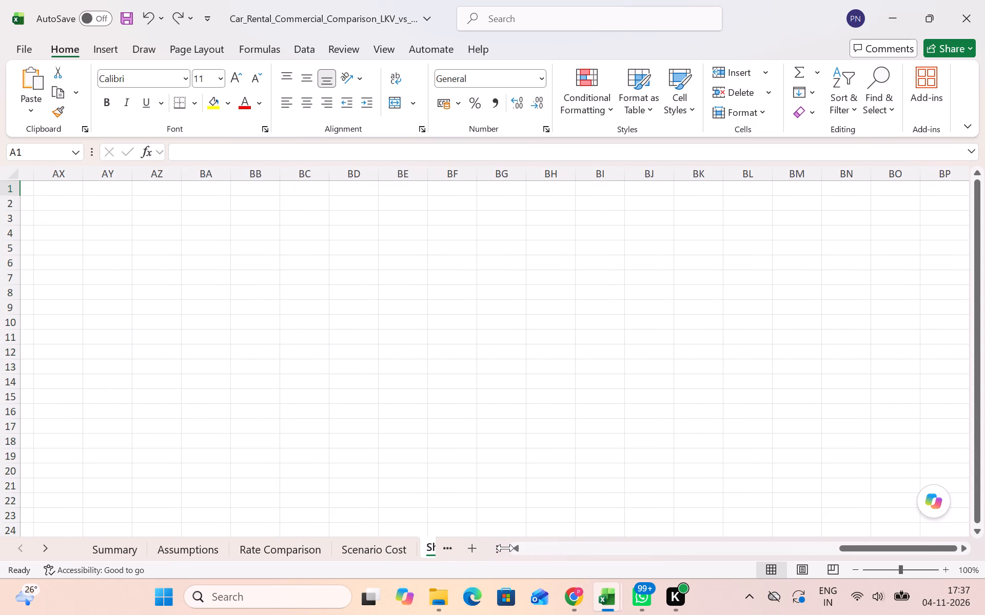
drag(505, 547, 874, 537)
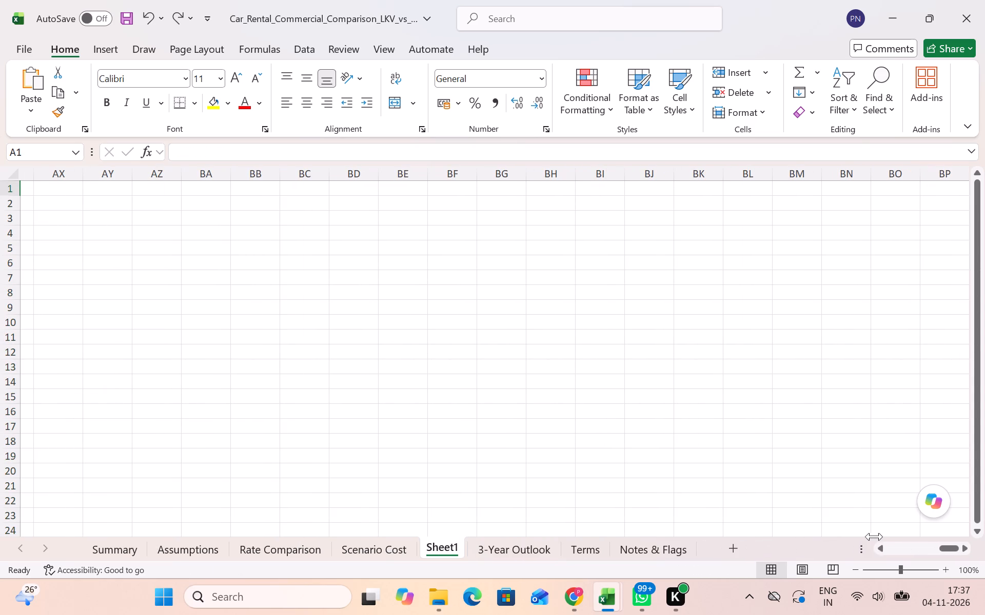
drag(874, 537, 929, 535)
Review the Summary sheet and the Assumptions sheet of the comparison workbook.
click(113, 554)
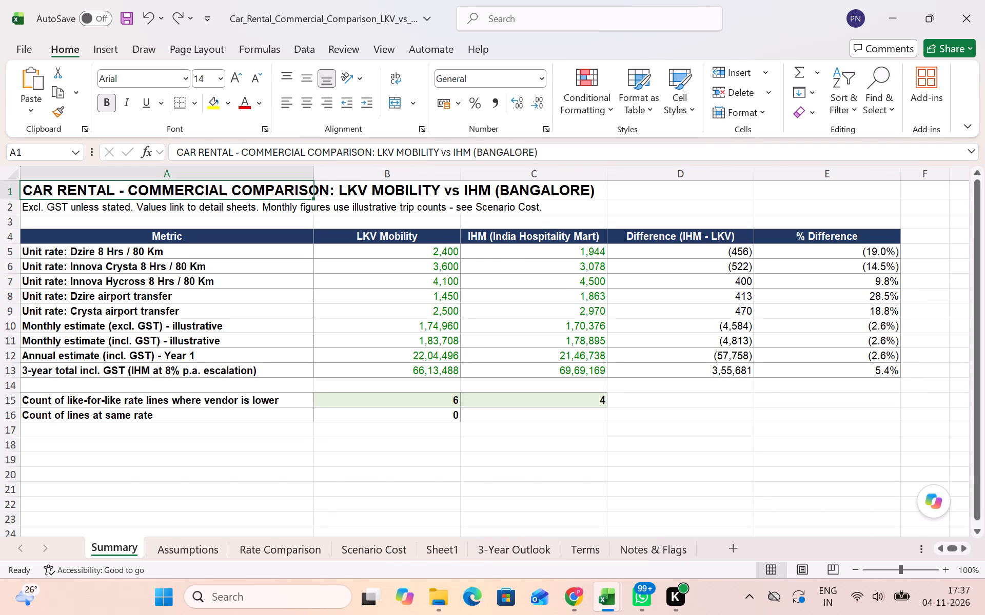
click(210, 549)
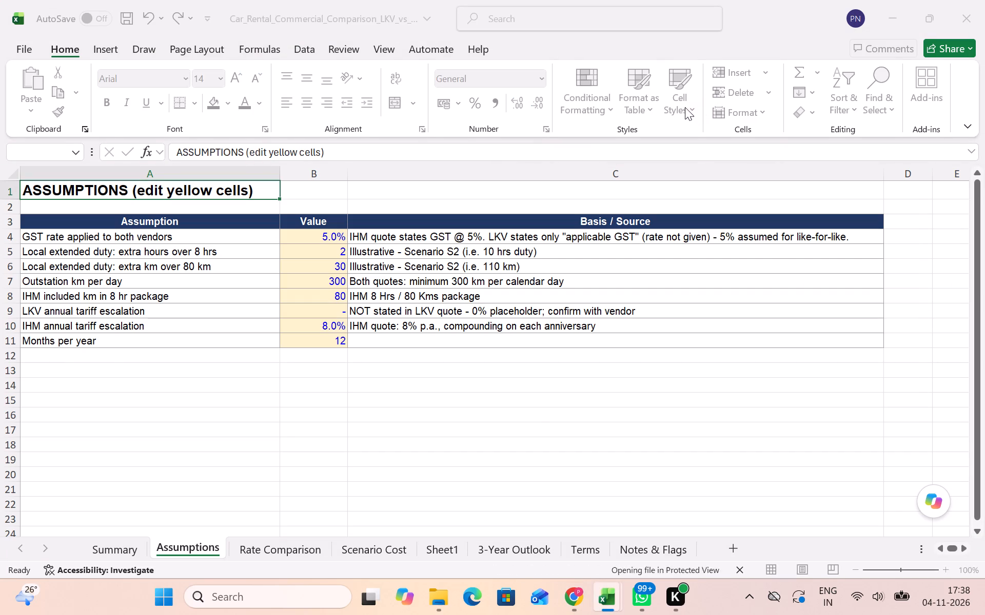
scroll(698, 117, left, 1)
scroll(679, 136, down, 1)
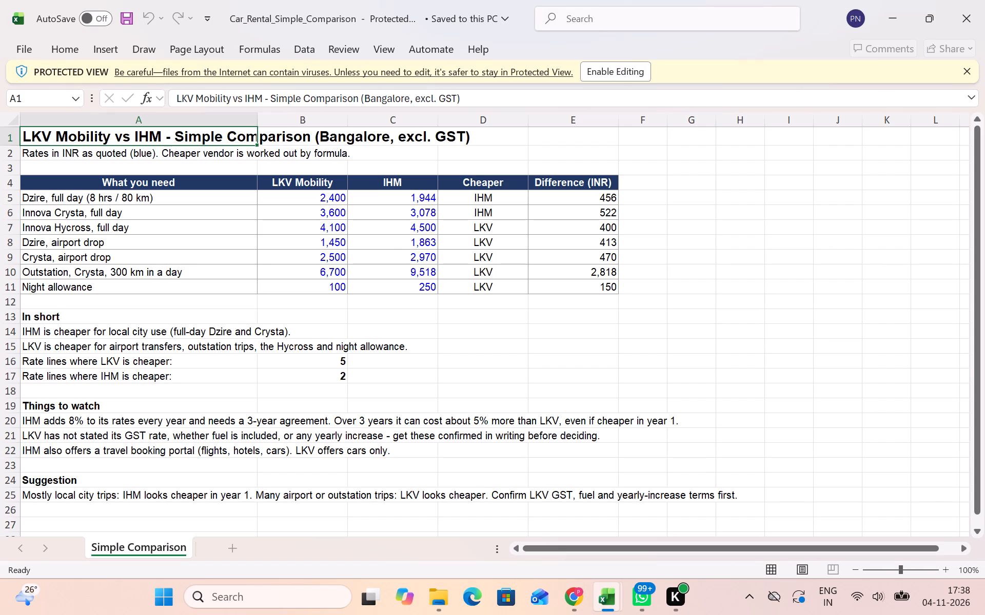
scroll(668, 121, down, 1)
click(620, 67)
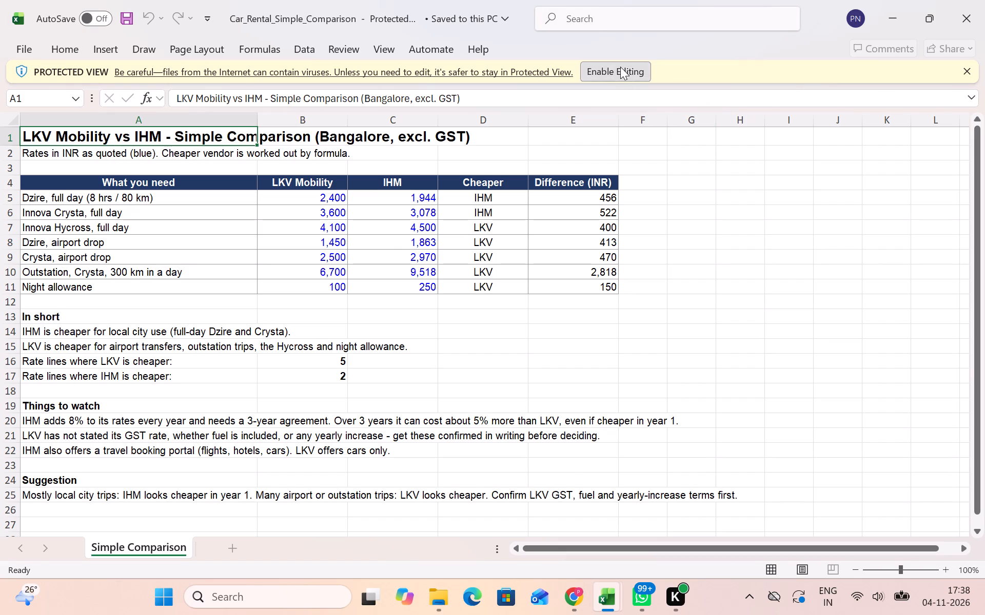
Review the Simple Comparison sheet's rate table, short summary, things to watch and suggestion.
scroll(630, 67, up, 2)
scroll(535, 215, up, 1)
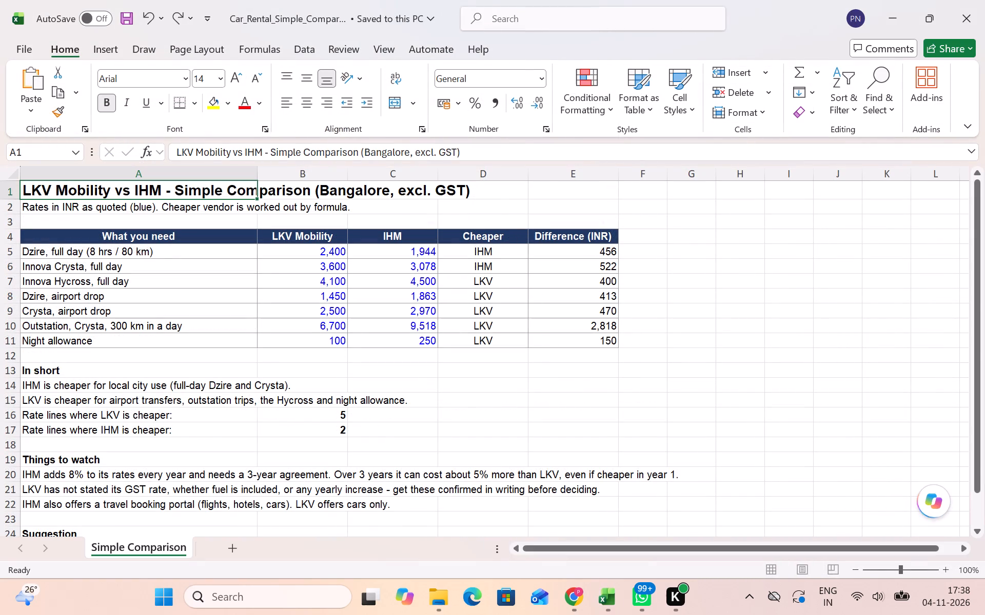
scroll(310, 366, right, 3)
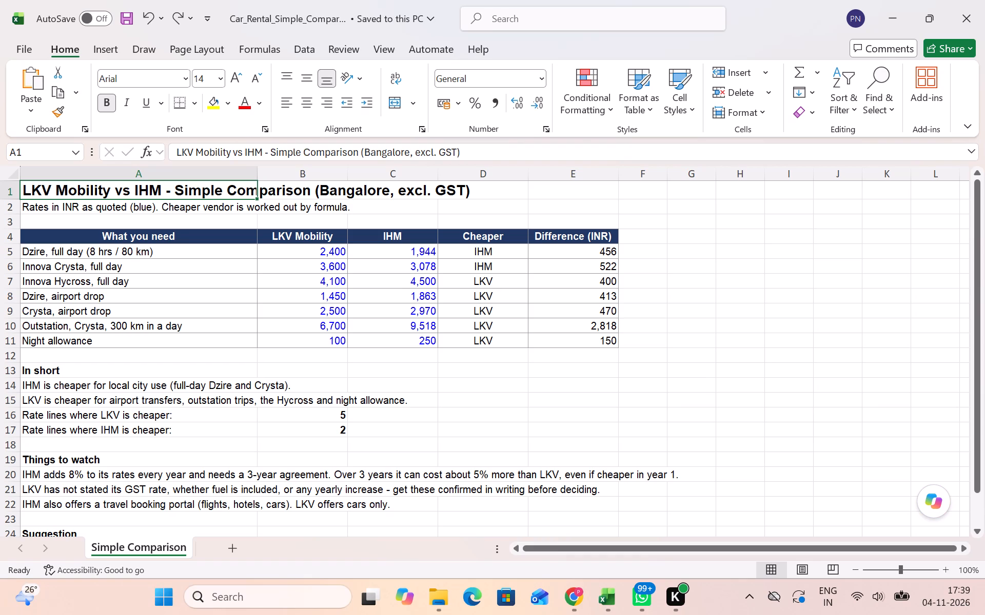
scroll(310, 366, down, 1)
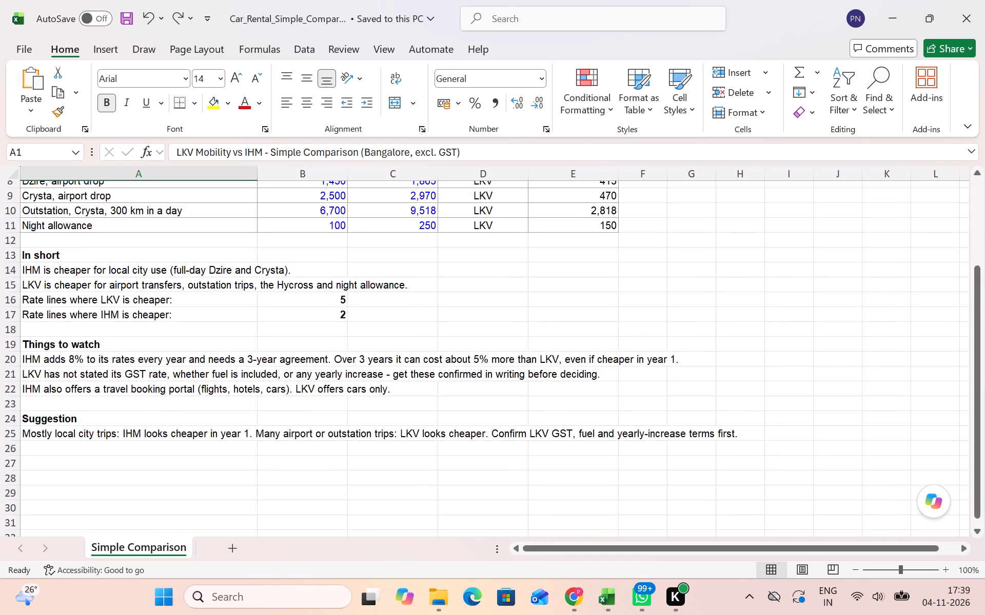
scroll(310, 366, down, 1)
scroll(310, 366, up, 6)
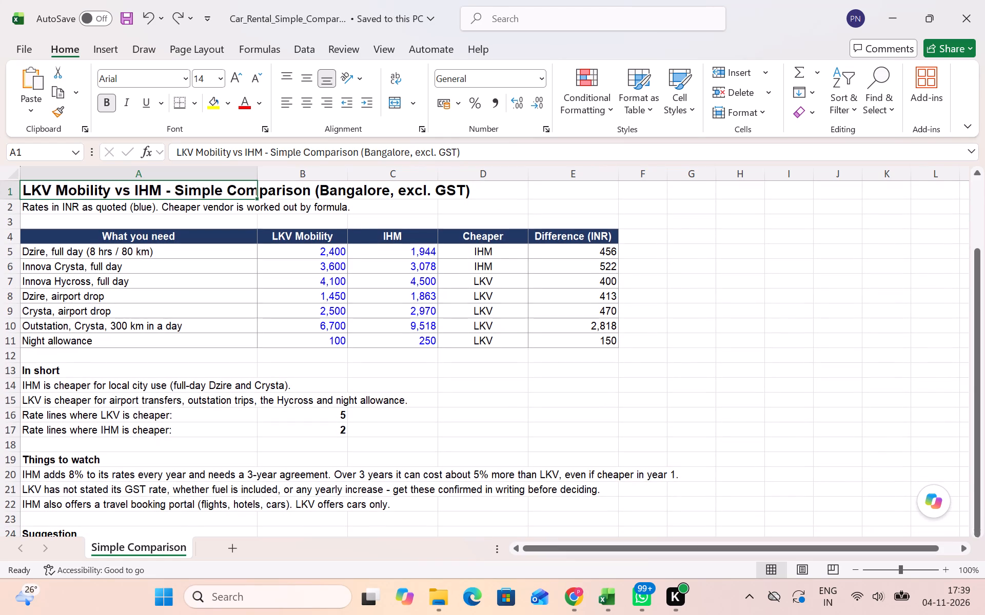
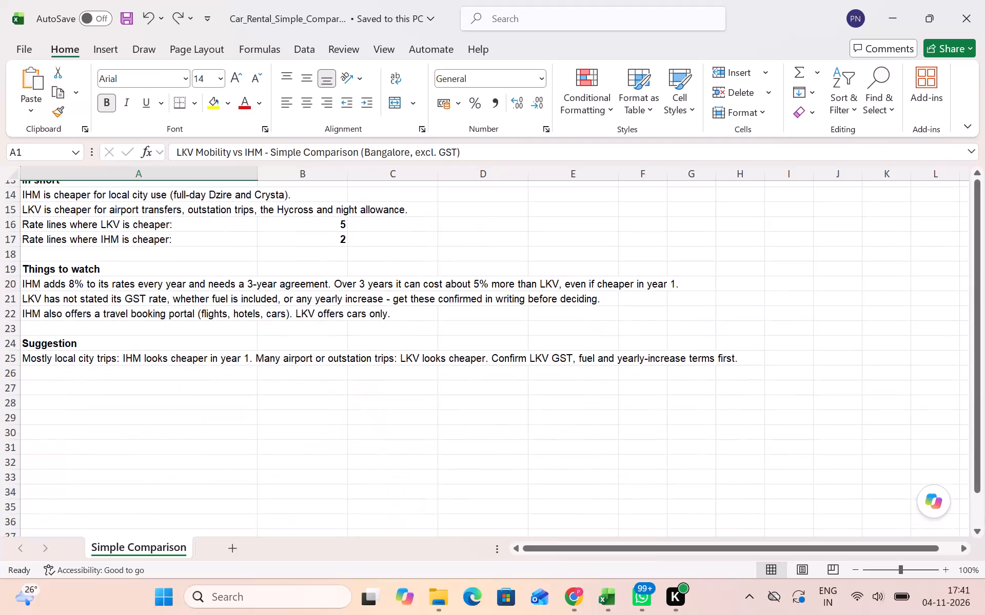
Review the Summary and Assumptions sheets of the commercial comparison workbook against the Simple Comparison sheet.
scroll(295, 402, up, 3)
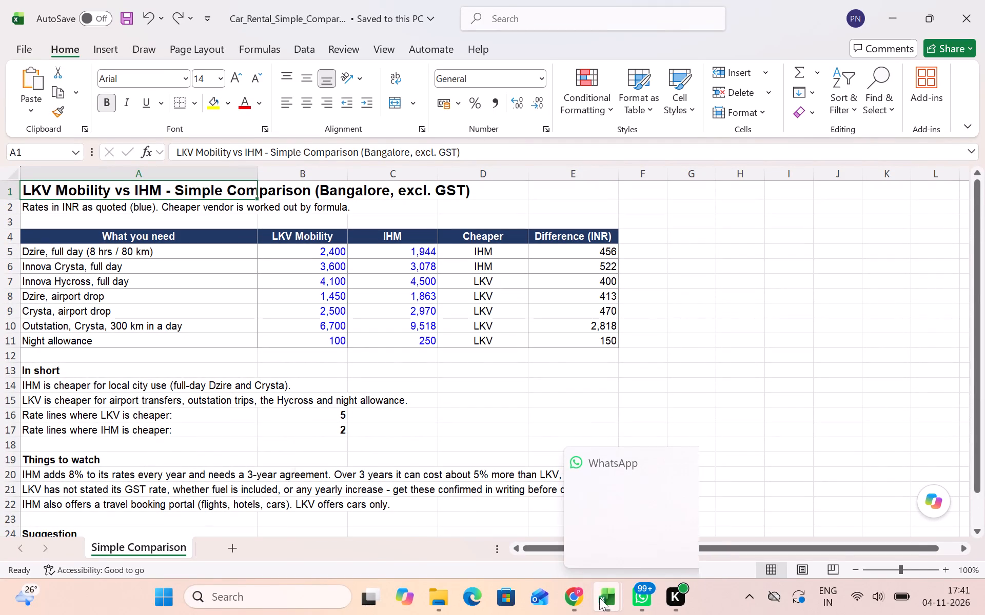
click(664, 535)
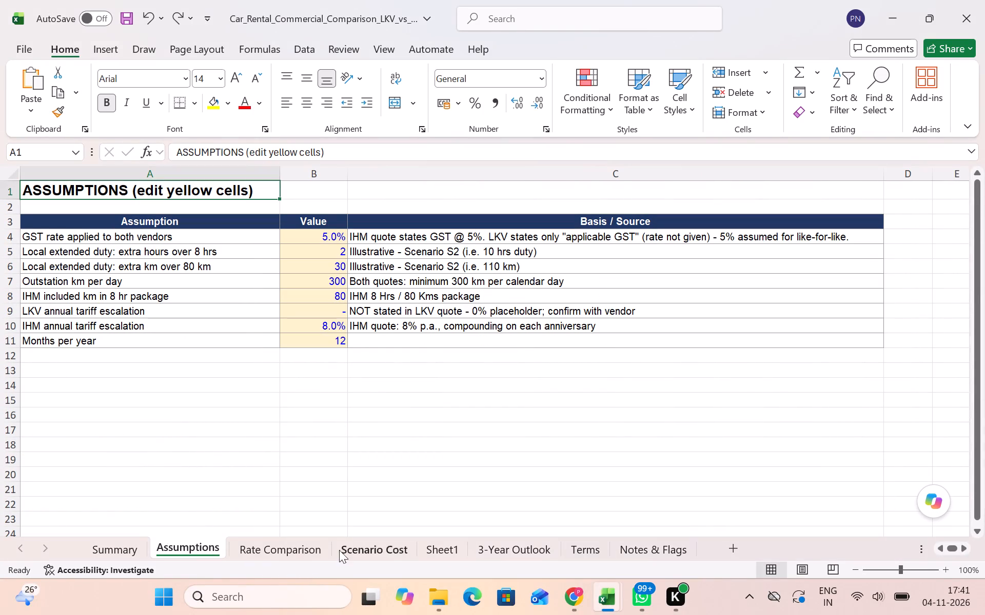
click(97, 550)
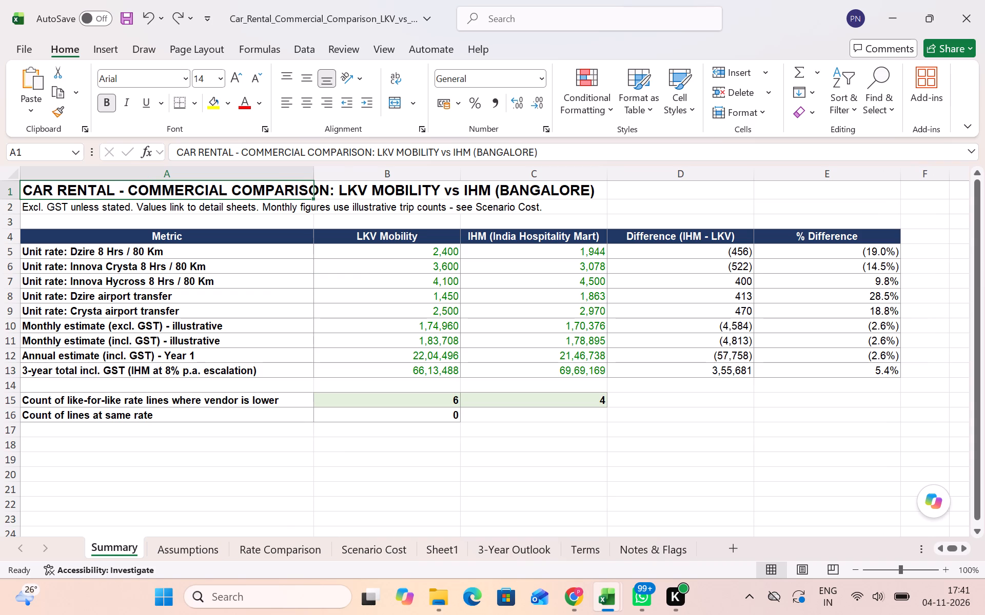
click(205, 546)
click(128, 548)
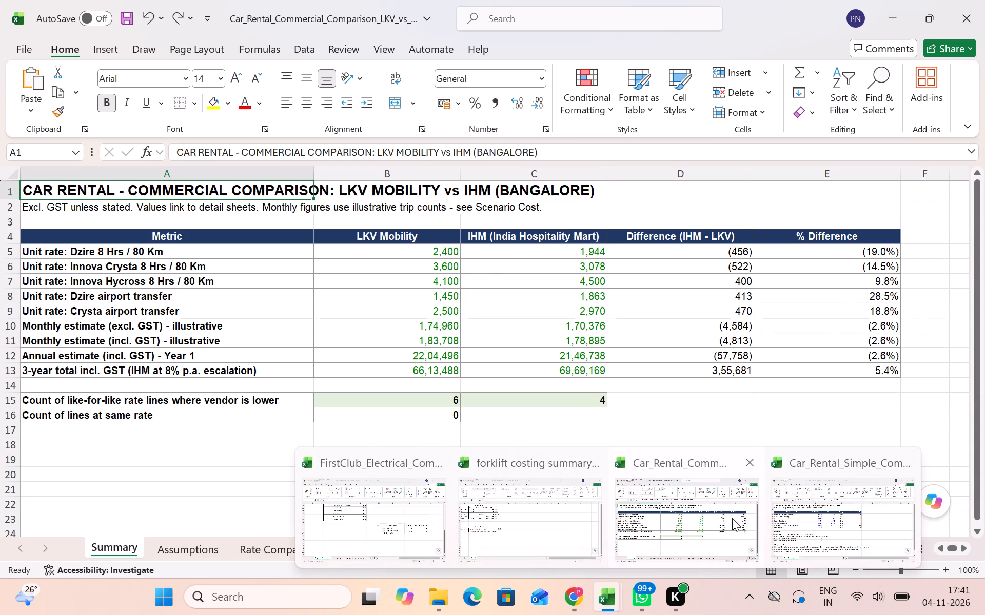
click(808, 512)
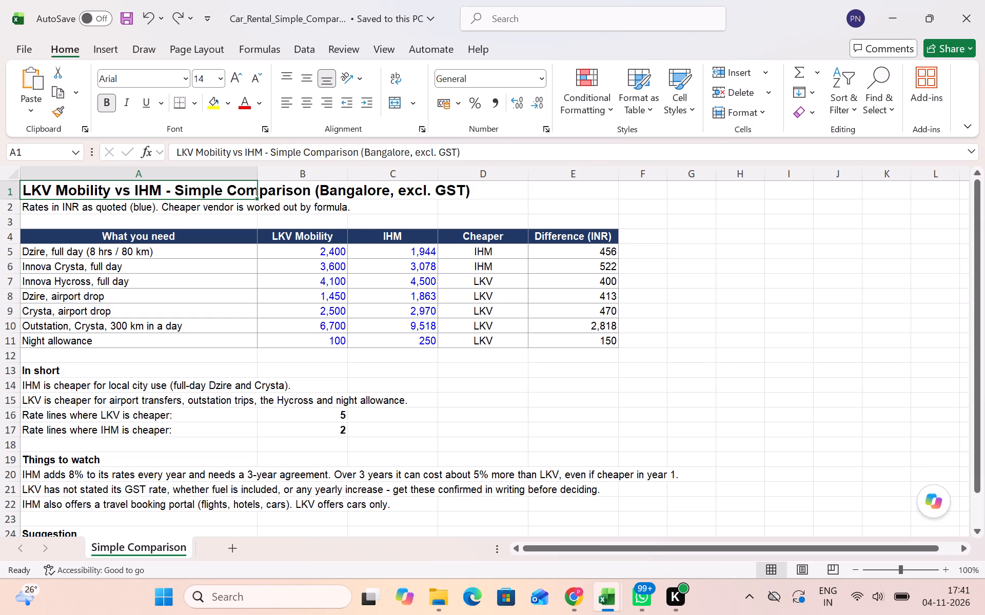
click(474, 395)
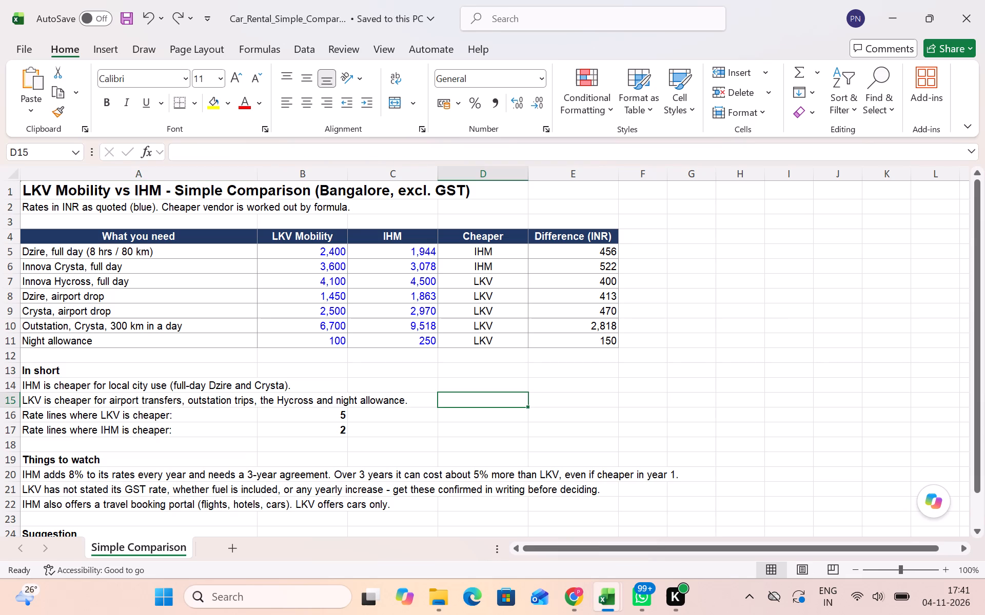
click(474, 395)
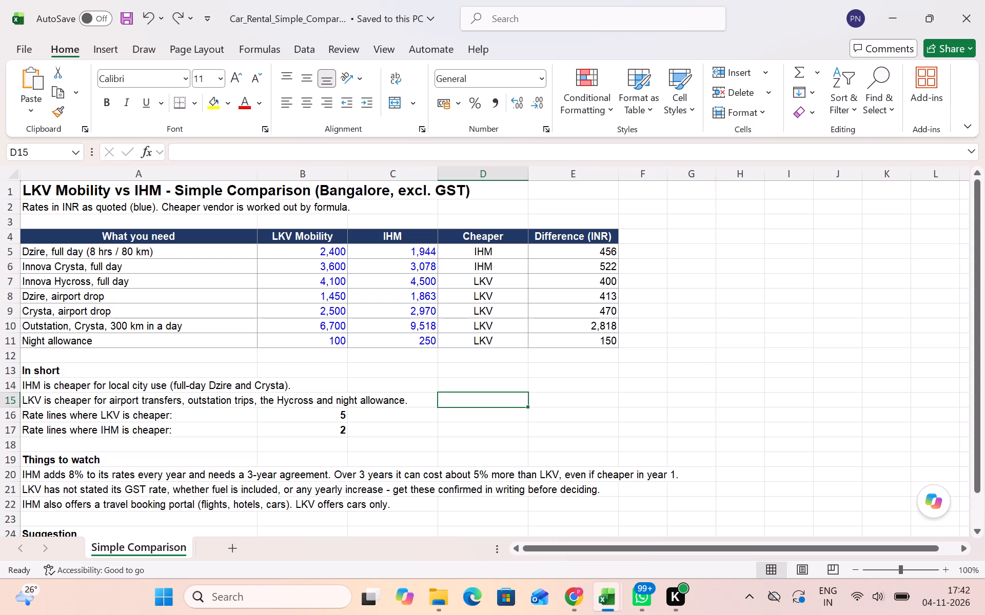
click(520, 433)
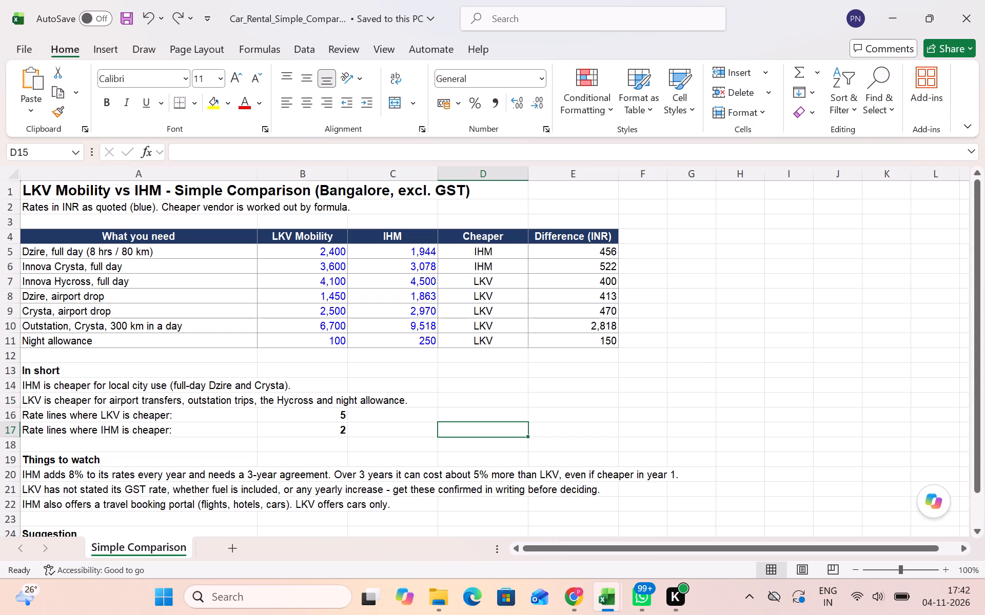
click(519, 433)
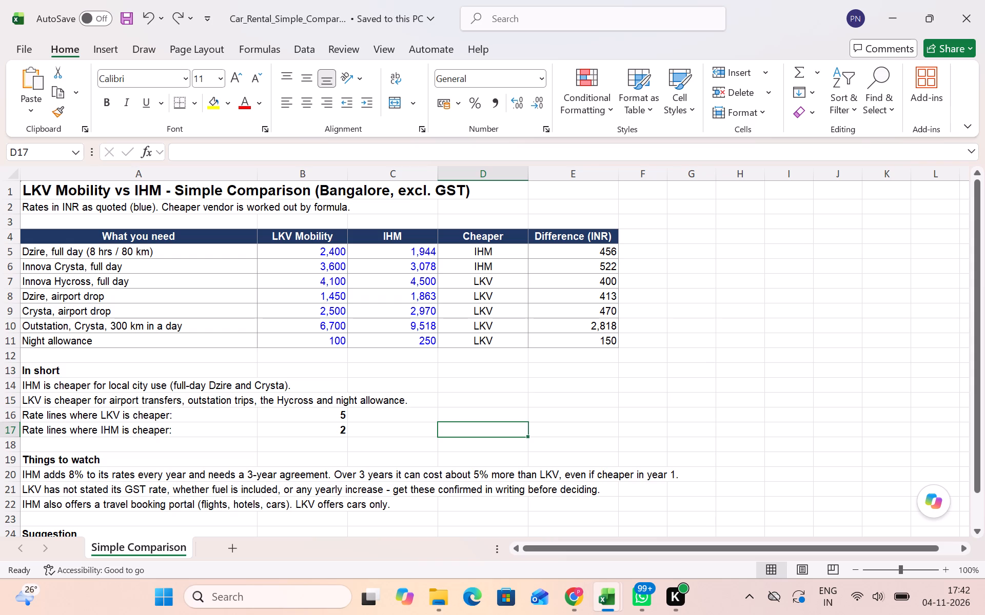